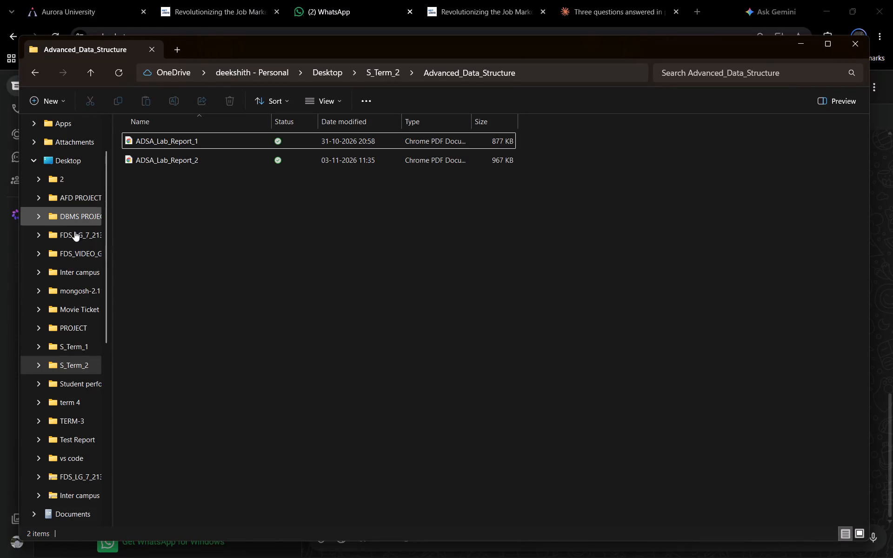
Open the PDF Research_methodology_Assignment_2 from the S_Term_1 desktop folder and check its cover page and first handwritten page.
double_click(78, 345)
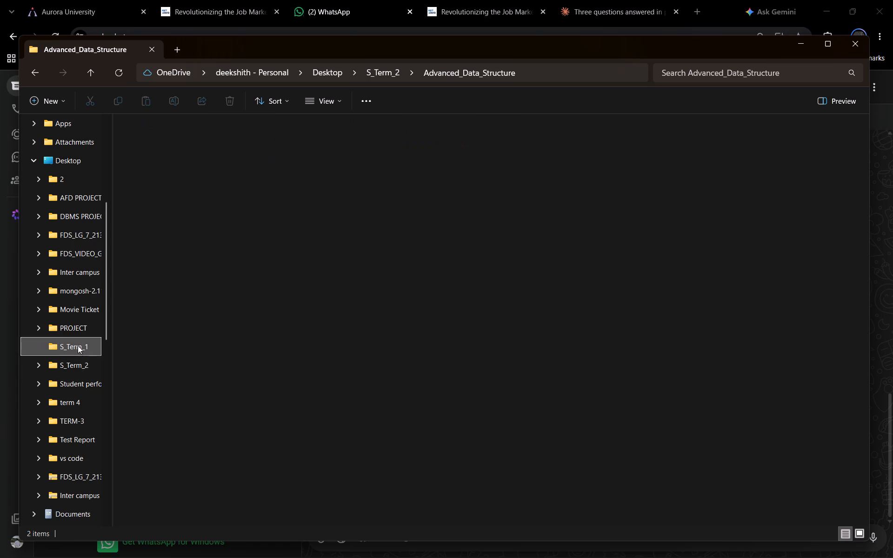
scroll(234, 399, "down", 2)
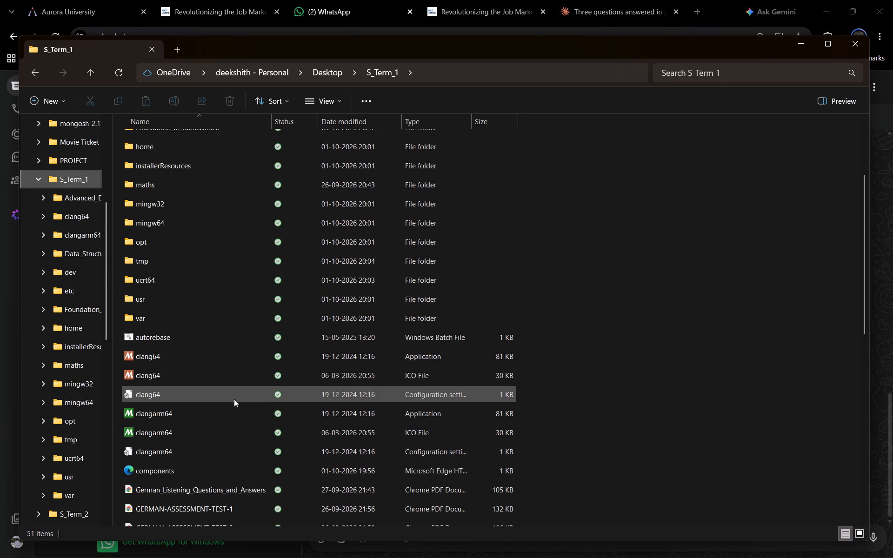
scroll(233, 505, "down", 1)
scroll(223, 411, "down", 6)
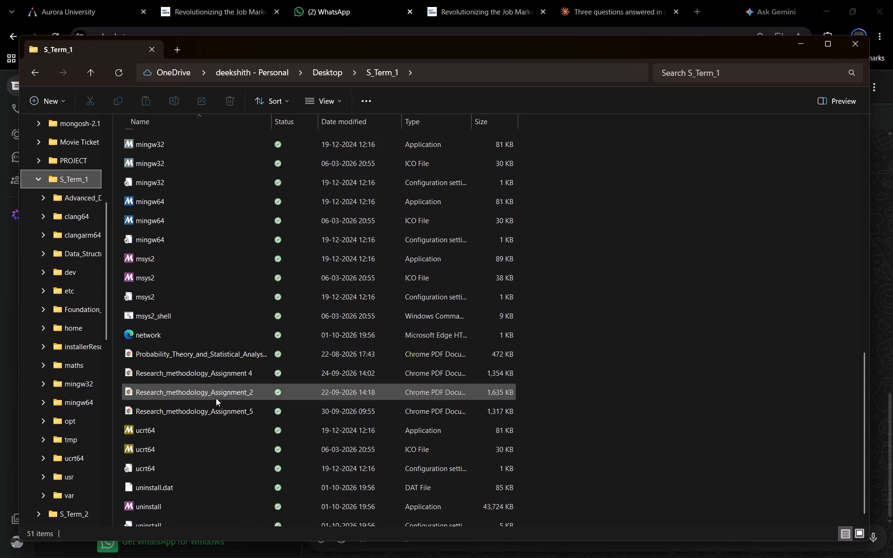
double_click(216, 398)
scroll(459, 381, "down", 8)
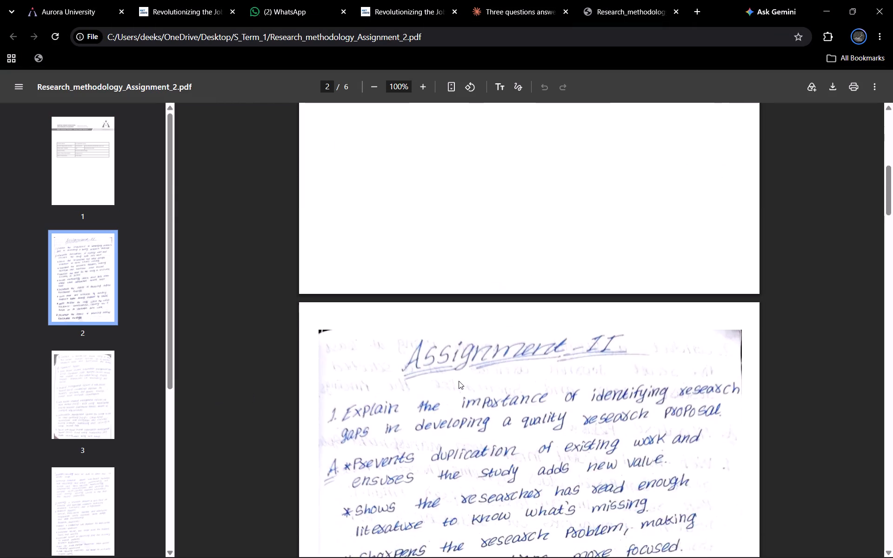
scroll(459, 381, "down", 5)
scroll(459, 381, "up", 12)
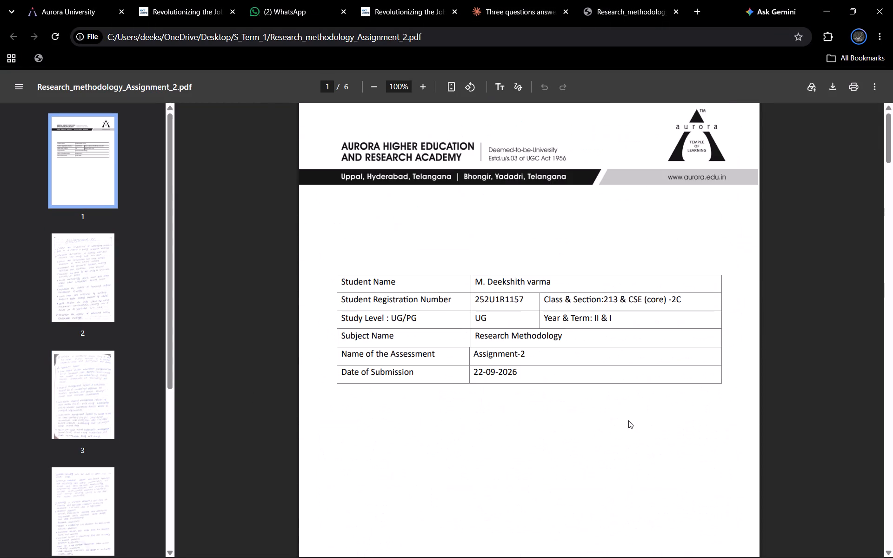
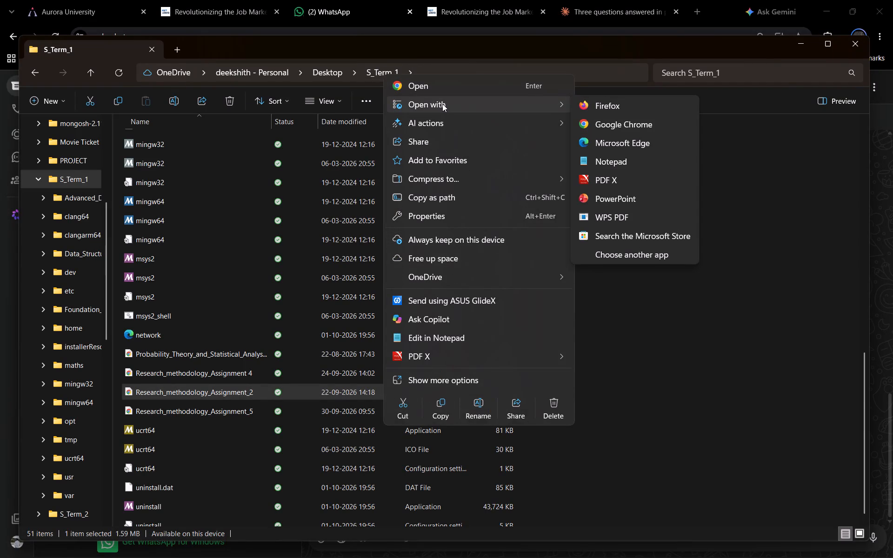
Bring up the full choice of apps for opening the Research_methodology_Assignment_2 PDF in the S_Term_1 folder.
left_click(643, 260)
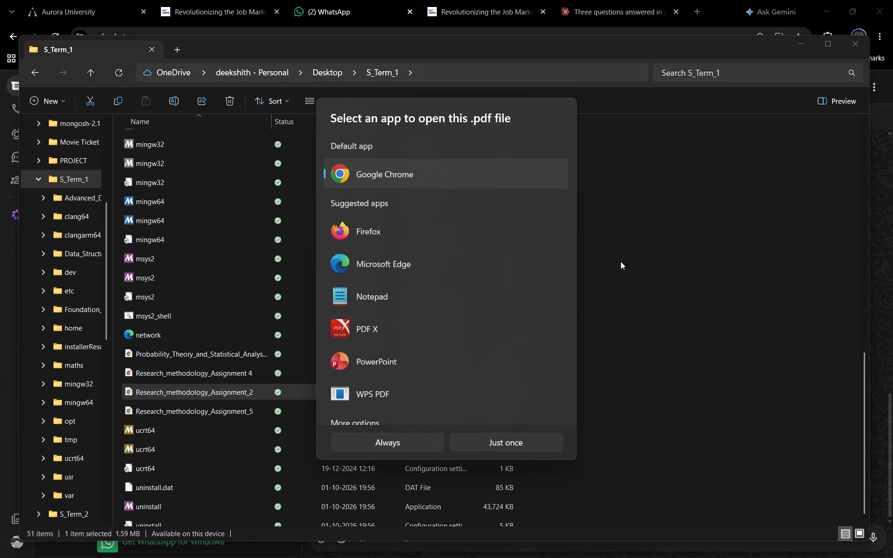
Open the Research_methodology_Assignment_2 PDF in Word.
scroll(515, 379, "down", 1)
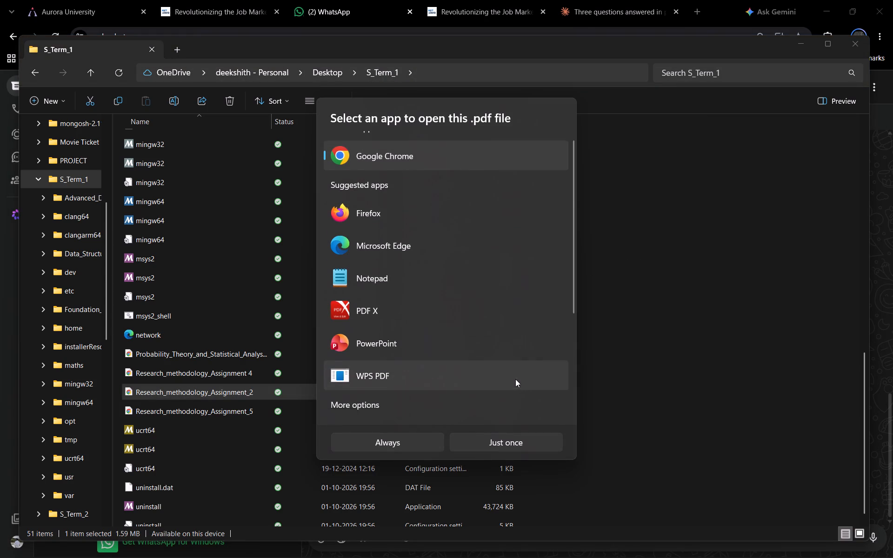
scroll(515, 379, "down", 1)
scroll(481, 402, "down", 2)
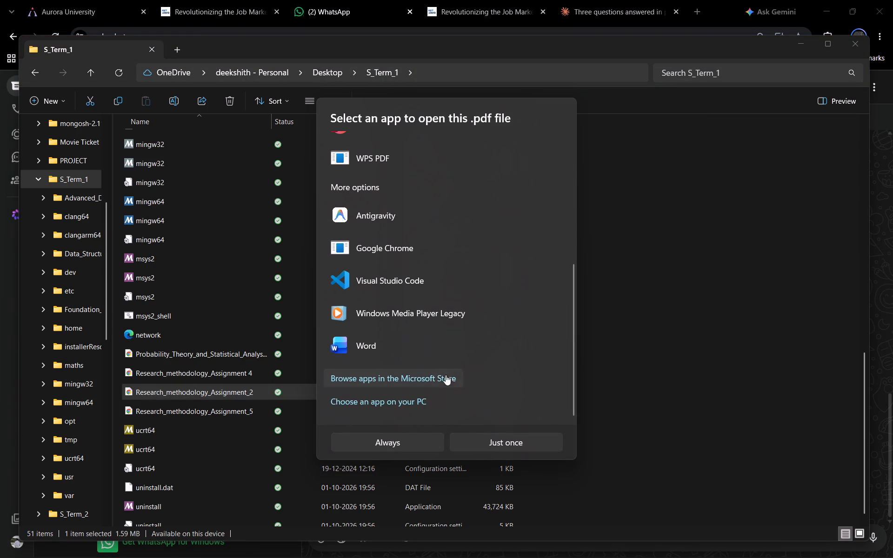
double_click(425, 354)
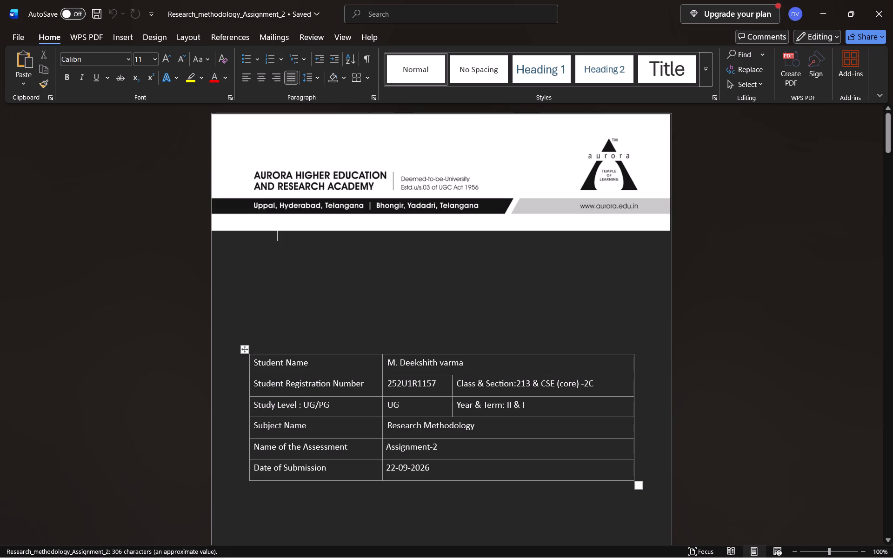
Change the Name of the Assessment on the cover page to Assignment-1.
scroll(410, 391, "down", 10)
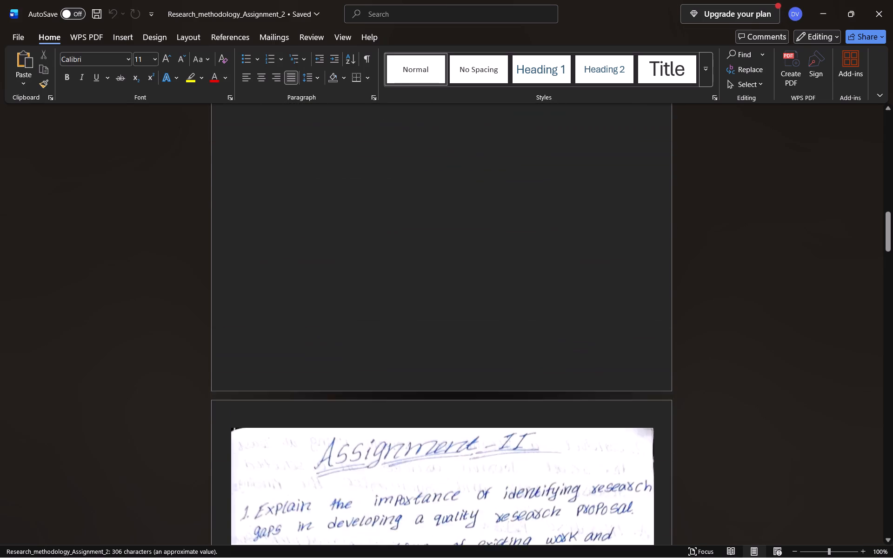
scroll(410, 391, "down", 4)
scroll(410, 391, "up", 7)
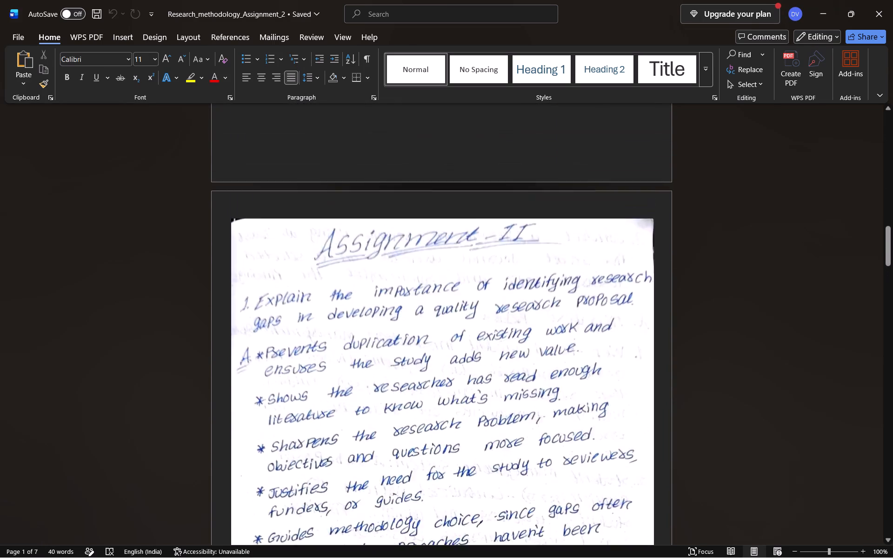
scroll(410, 391, "up", 12)
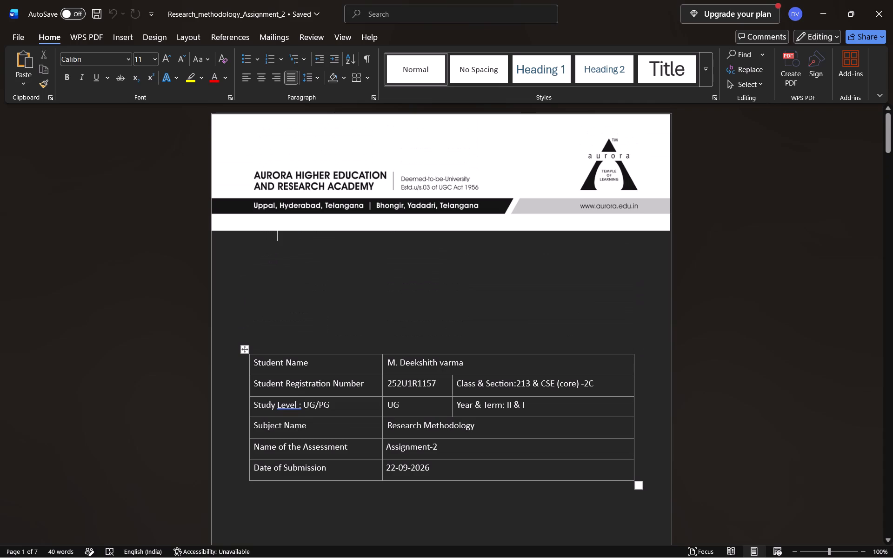
left_click(442, 452)
key("BackSpace")
key("BackSpace")
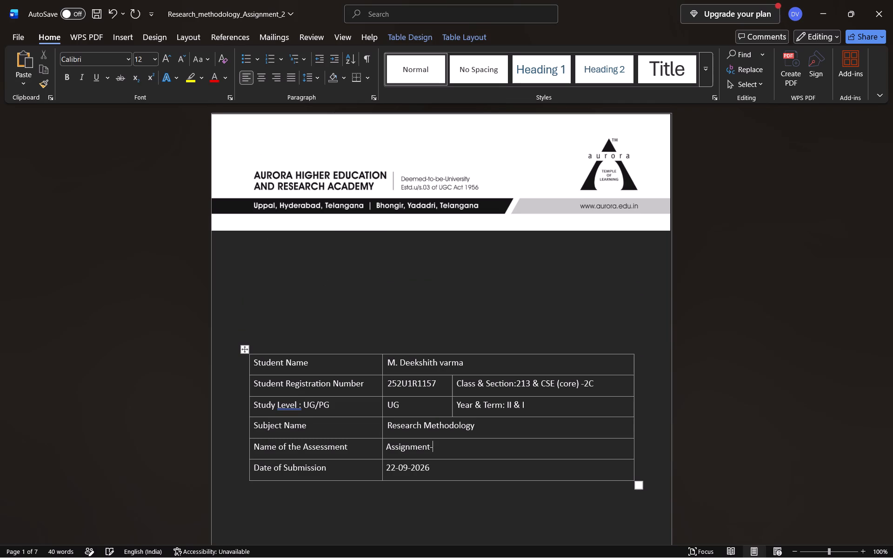
key("1")
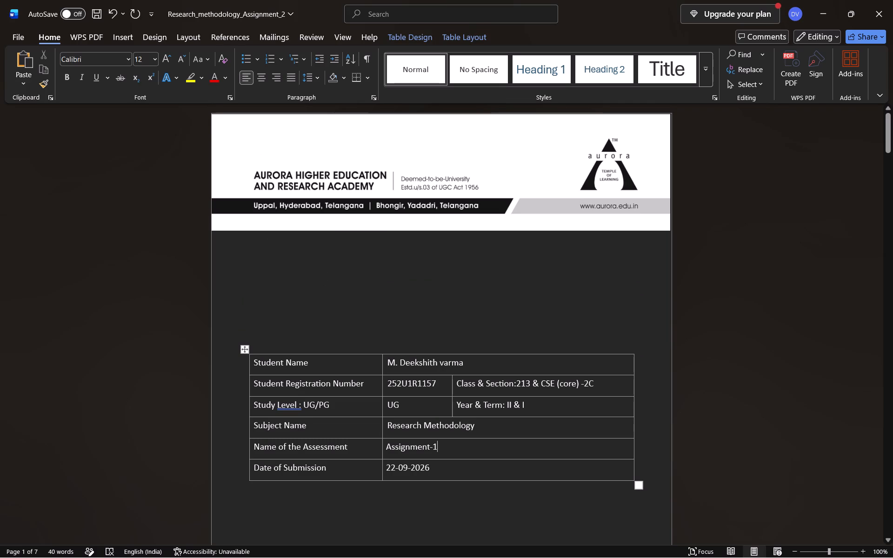
Duplicate the term numeral I in the Year & Term cell so it reads II & I I.
left_click(524, 403)
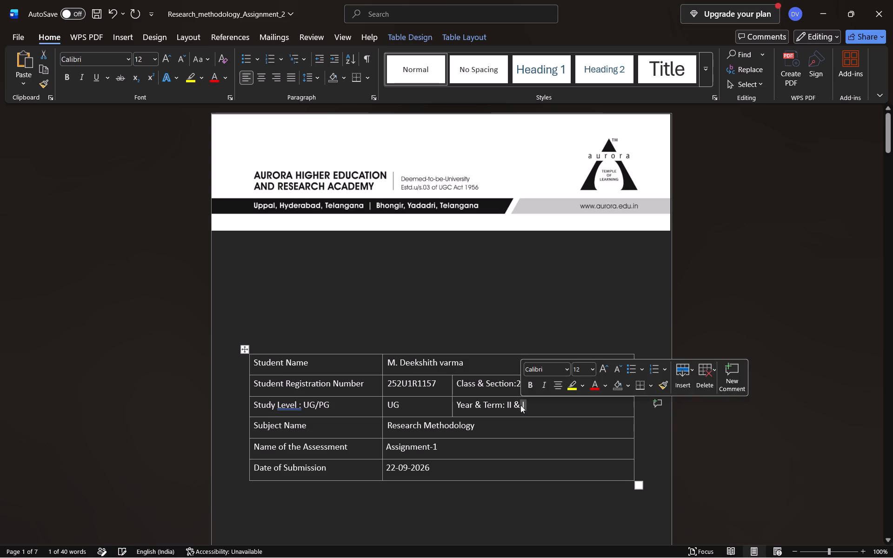
key("ctrl+c")
left_click(542, 405)
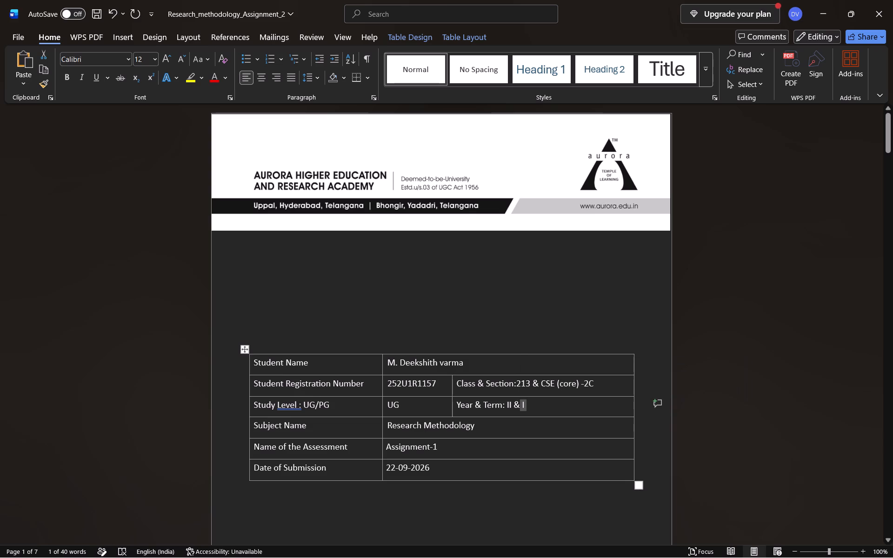
key("ctrl+v")
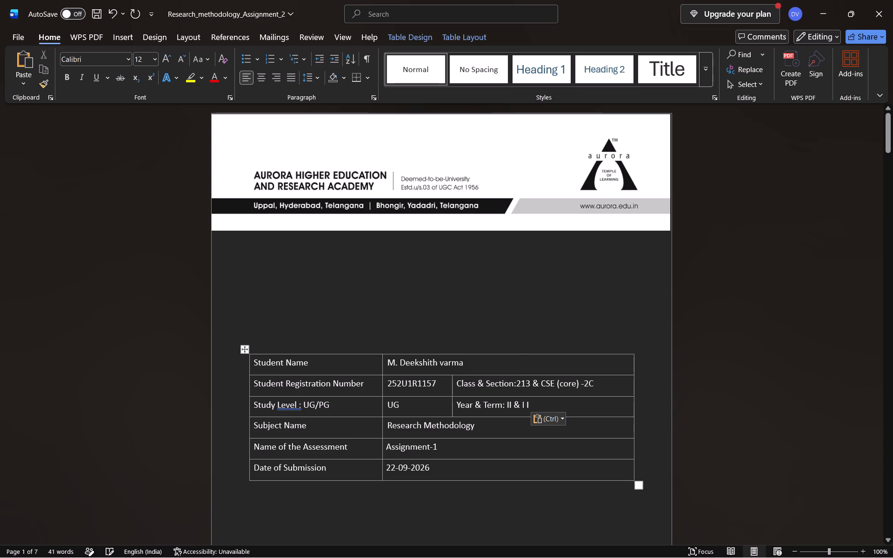
left_click(546, 481)
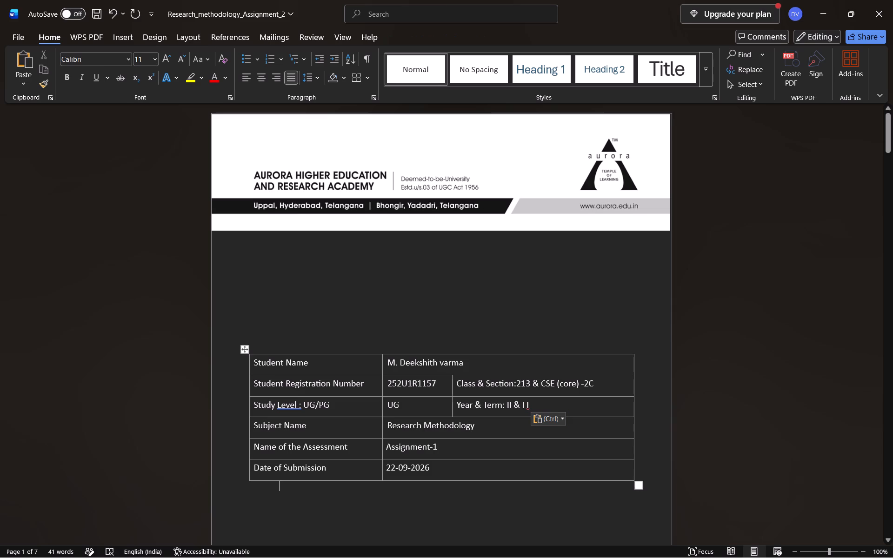
Set the Date of Submission in the cover table to 03-11-2026.
scroll(486, 460, "down", 1)
left_click(408, 399)
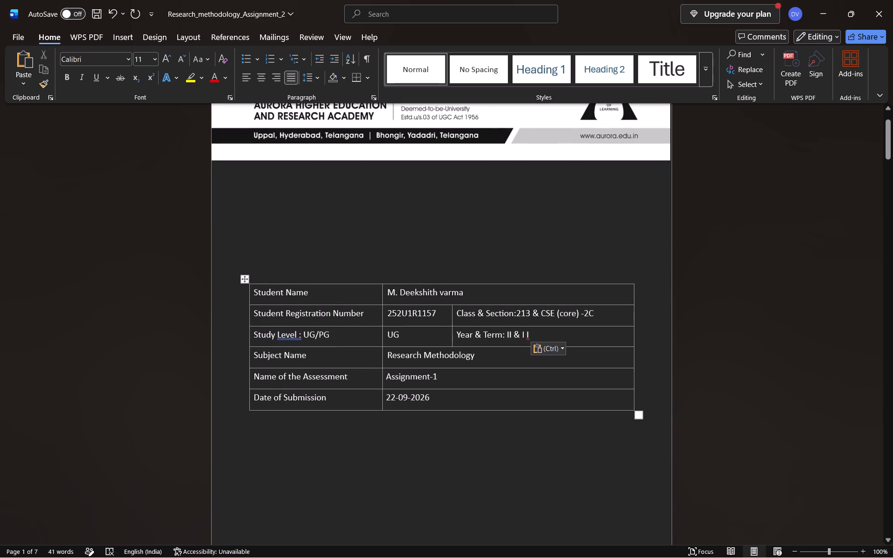
key("BackSpace")
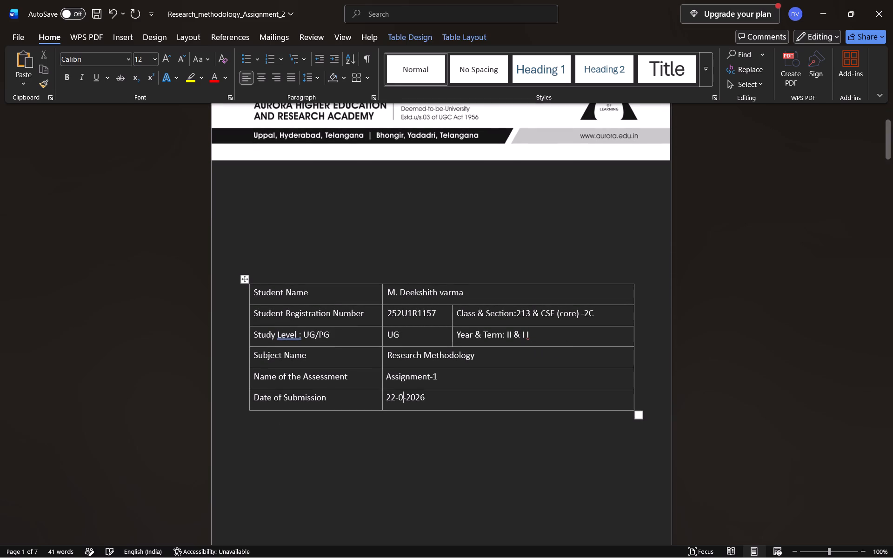
key("BackSpace")
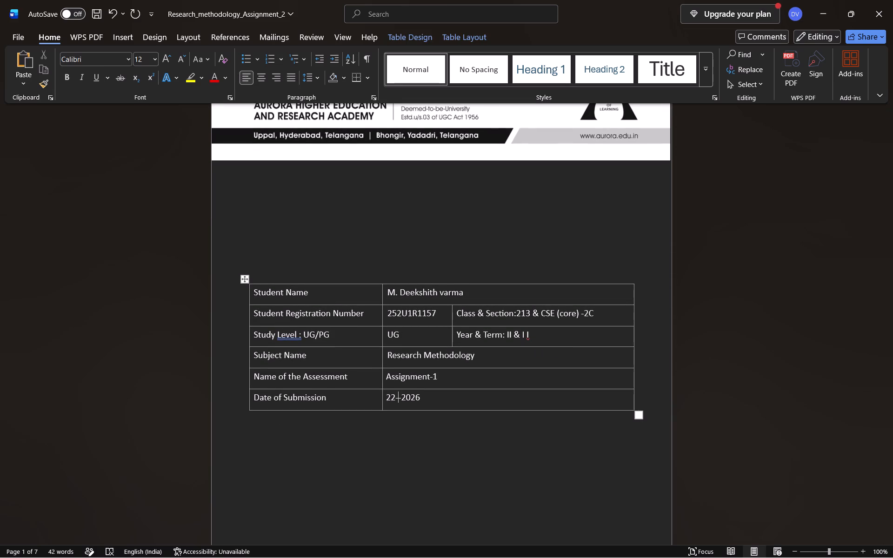
type("11")
left_click(435, 397)
scroll(432, 451, "down", 4)
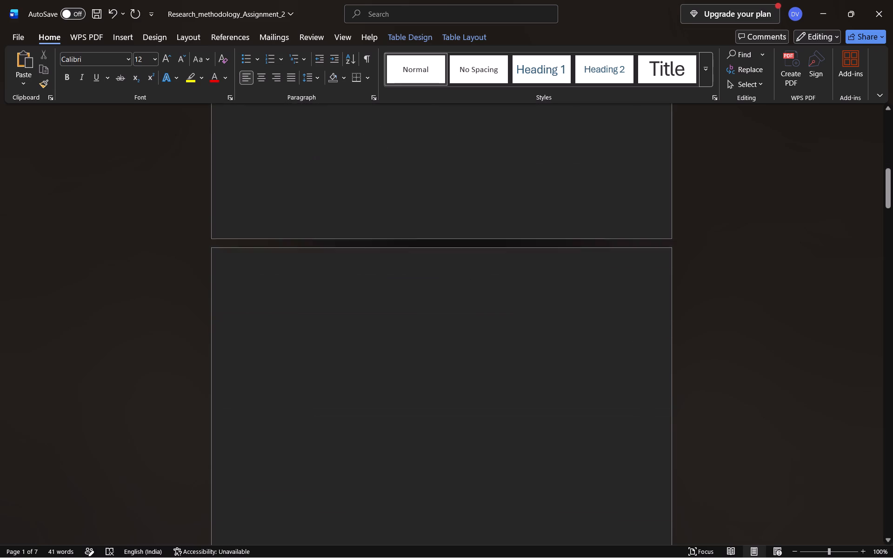
scroll(432, 451, "down", 1)
scroll(432, 451, "up", 5)
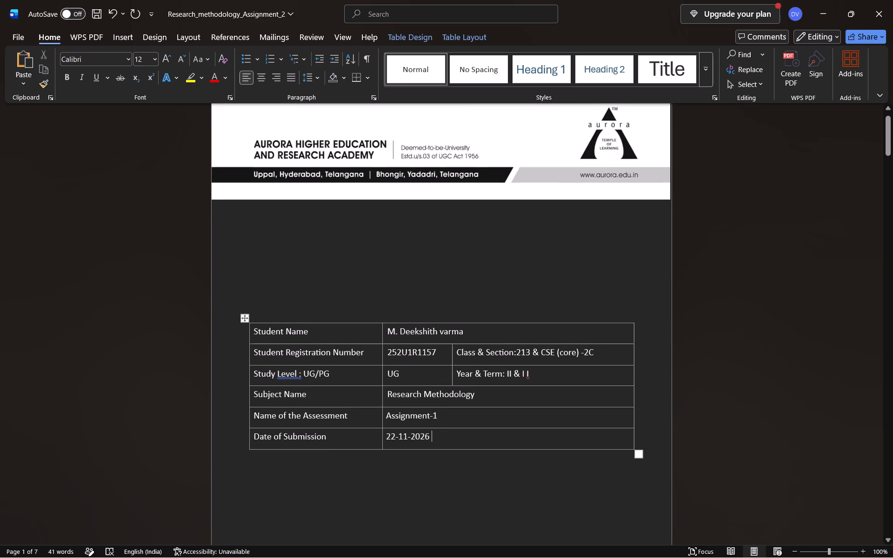
left_click(396, 437)
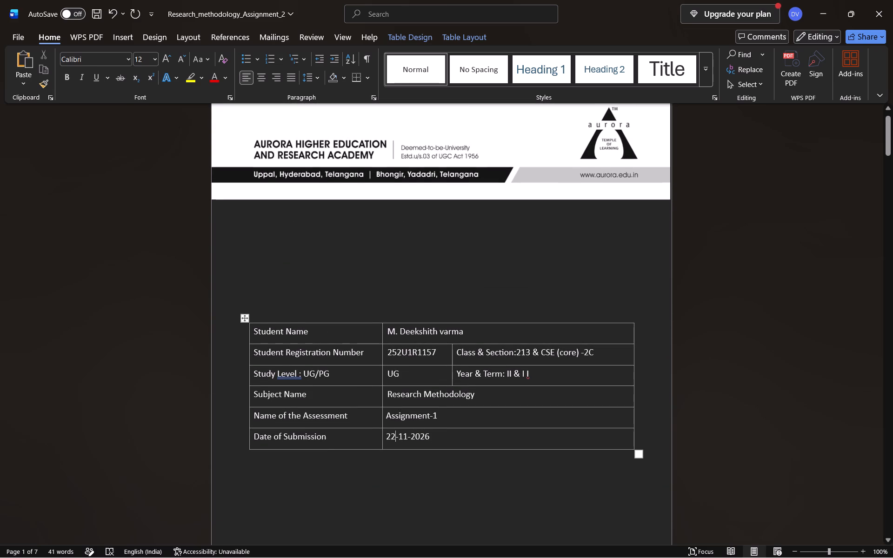
key("BackSpace")
key("BackSpace")
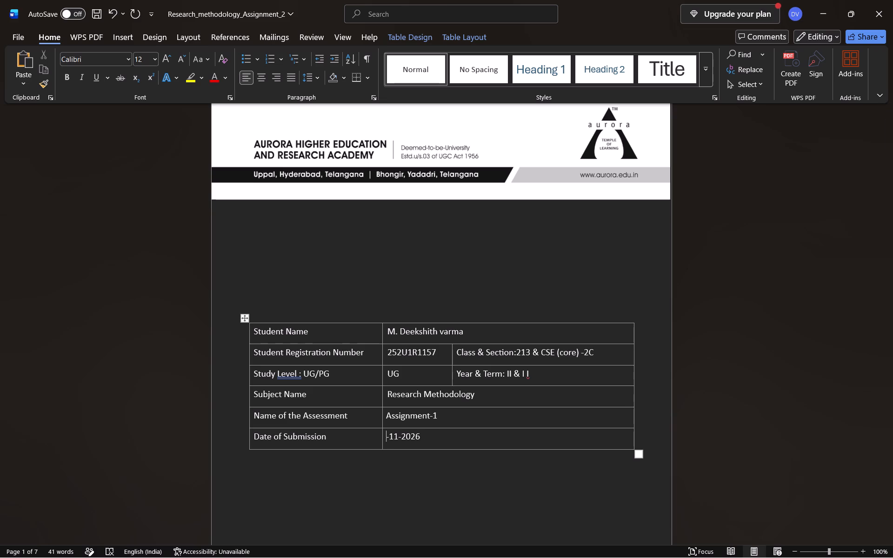
type("04")
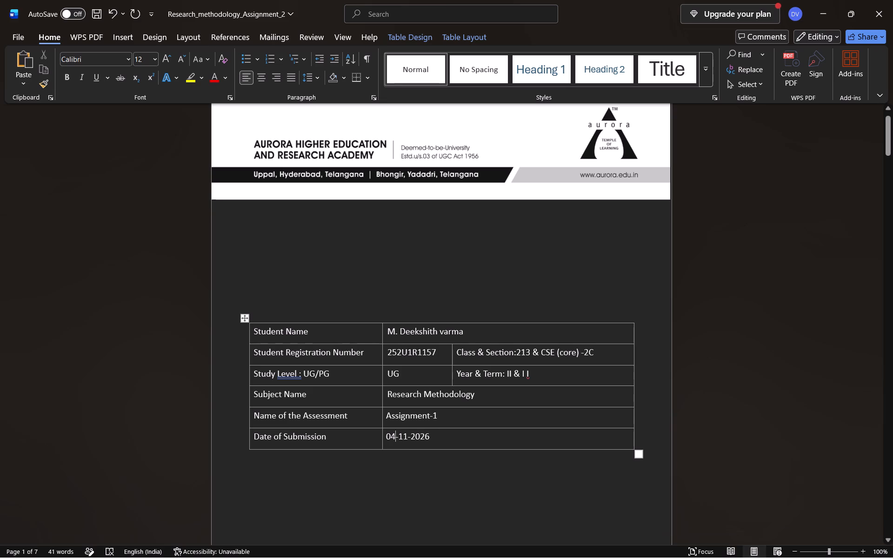
key("BackSpace")
key("3")
Select the content from the blank area before the Assignment-II scan through the document's end and delete the selection.
scroll(658, 466, "down", 10)
left_click_drag(386, 266, 414, 406)
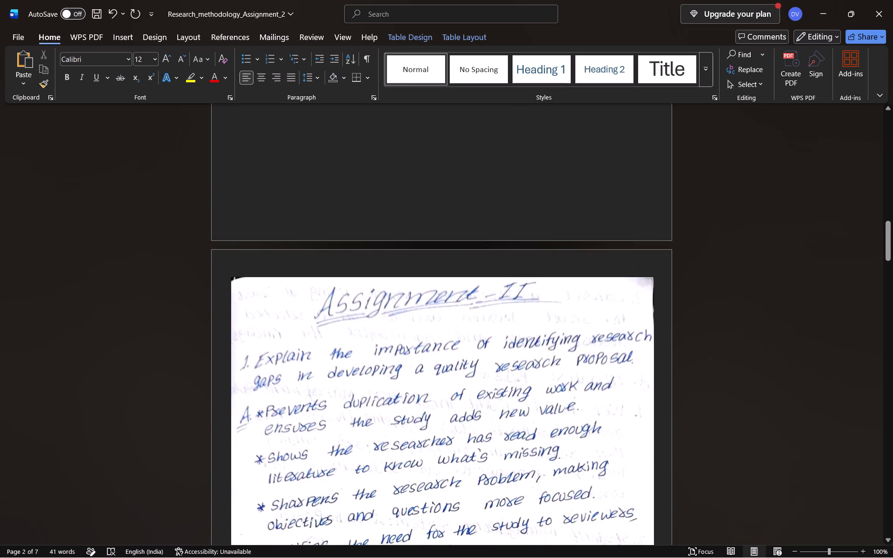
left_click_drag(414, 406, 443, 557)
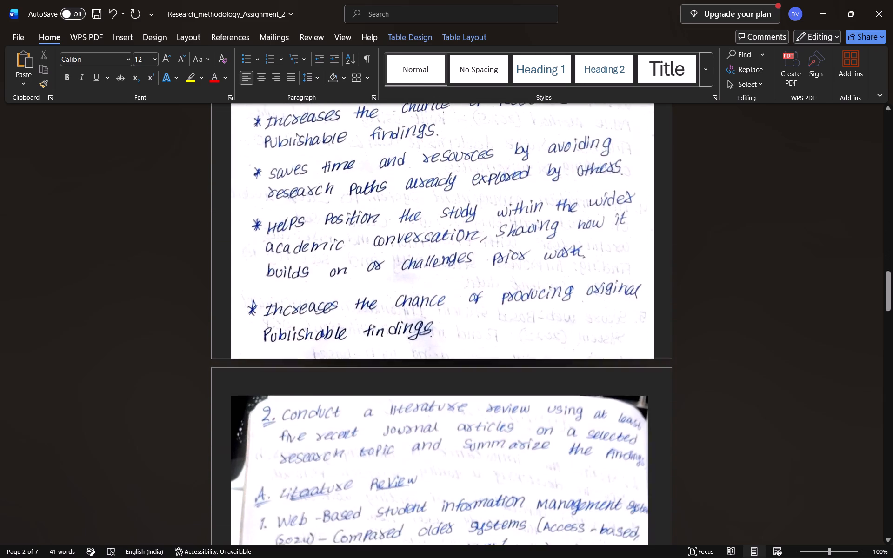
left_click_drag(443, 557, 442, 557)
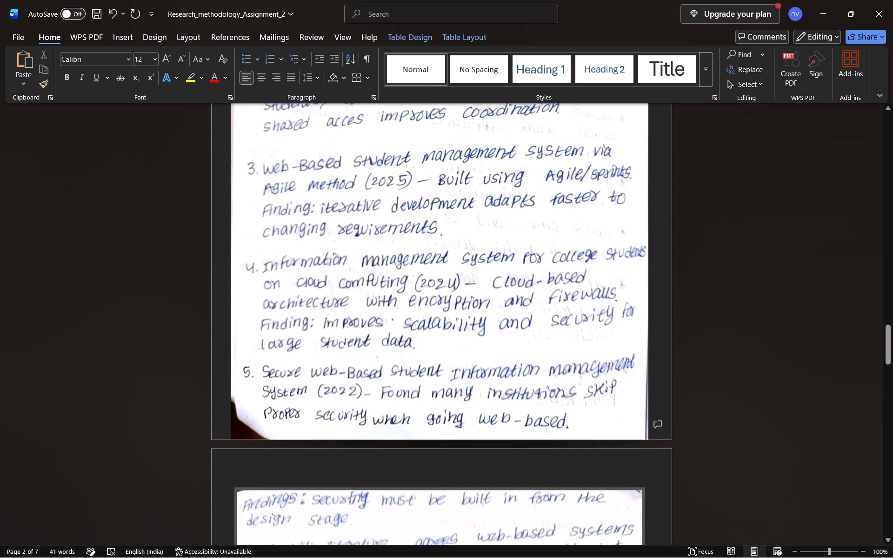
left_click_drag(442, 557, 442, 557)
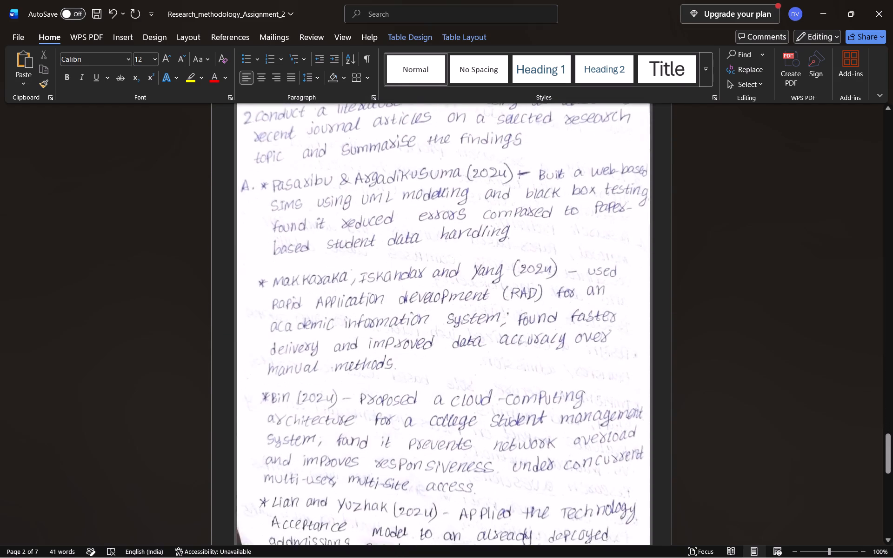
left_click_drag(442, 557, 443, 557)
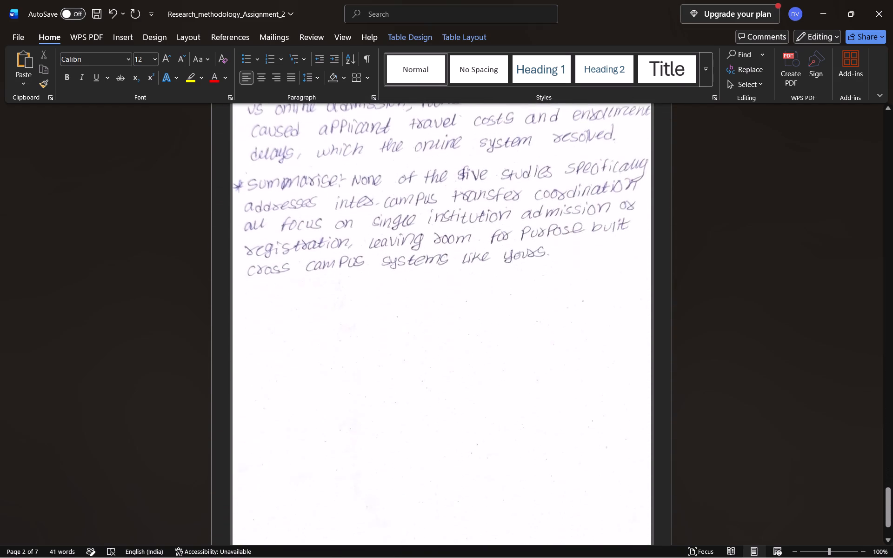
left_click_drag(443, 557, 445, 557)
key("BackSpace")
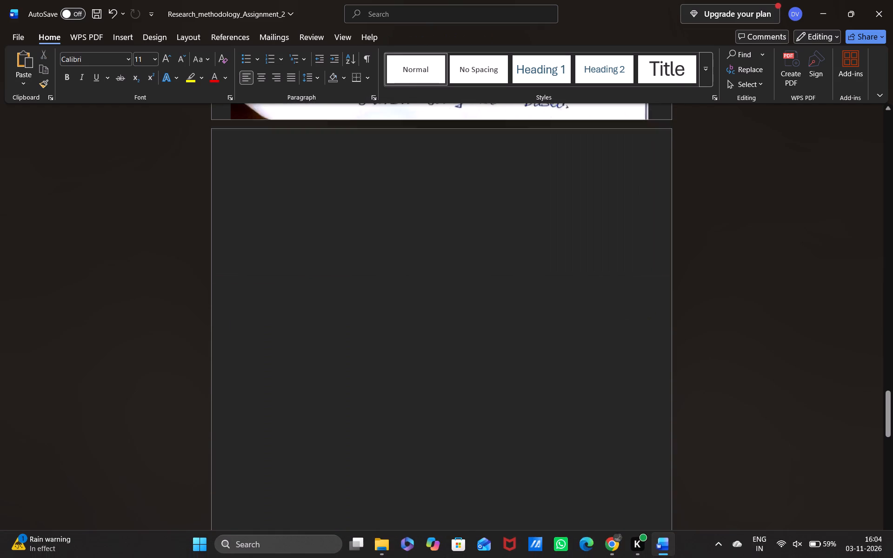
Delete the handwritten scan of the literature review page listing the five web-based student system articles.
scroll(453, 535, "up", 5)
scroll(452, 281, "up", 6)
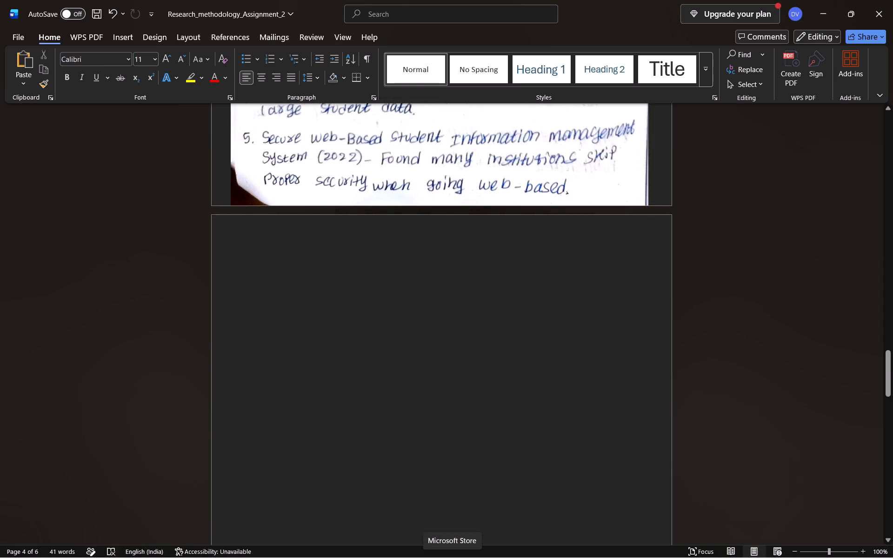
scroll(452, 281, "up", 2)
scroll(433, 306, "down", 4)
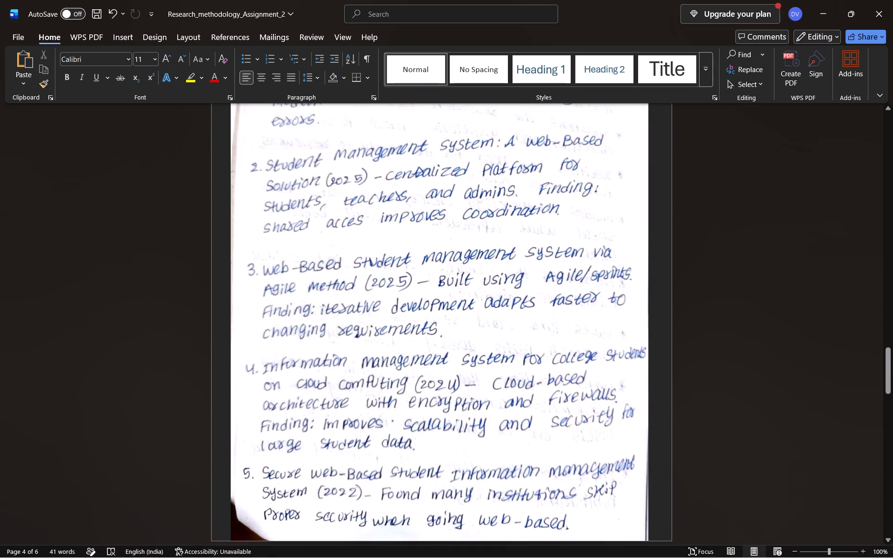
left_click(433, 305)
key("BackSpace")
Delete the handwritten Assignment-II scan about the importance of identifying research gaps.
scroll(433, 305, "up", 3)
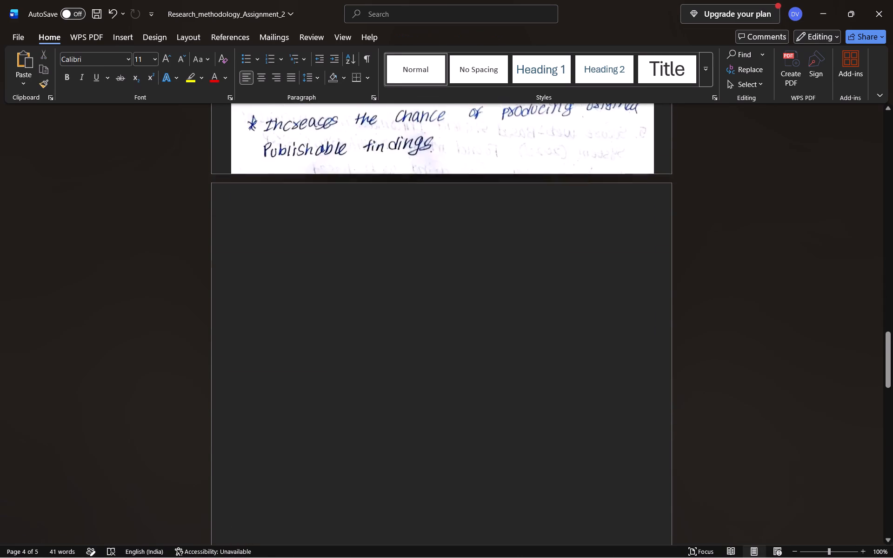
right_click(433, 305)
left_click(433, 305)
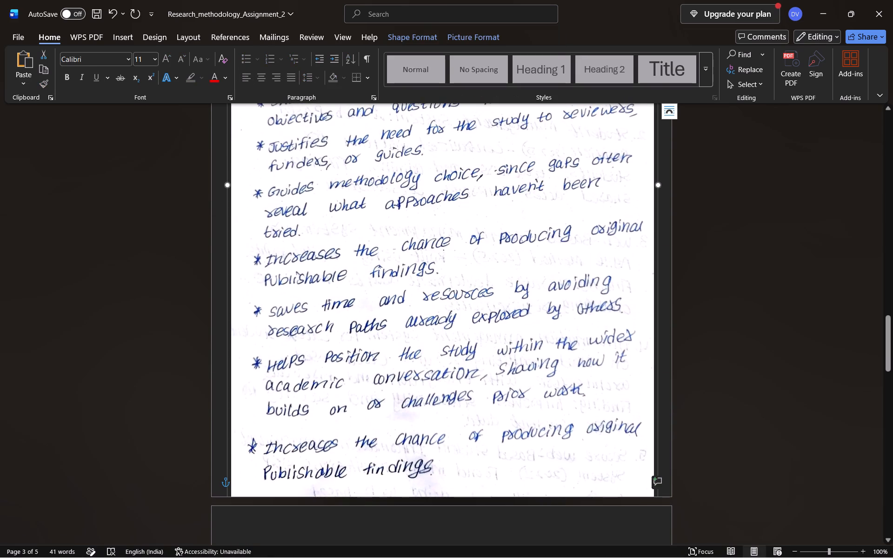
key("BackSpace")
Delete the handwritten scan on the last page that ends with the summary of the five studies.
scroll(433, 305, "up", 12)
scroll(433, 305, "down", 2)
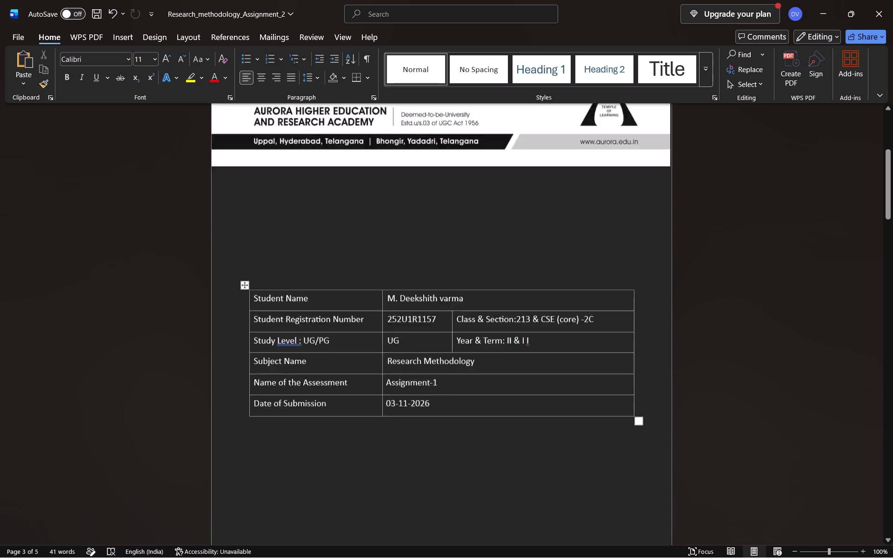
scroll(433, 305, "down", 8)
left_click(419, 405)
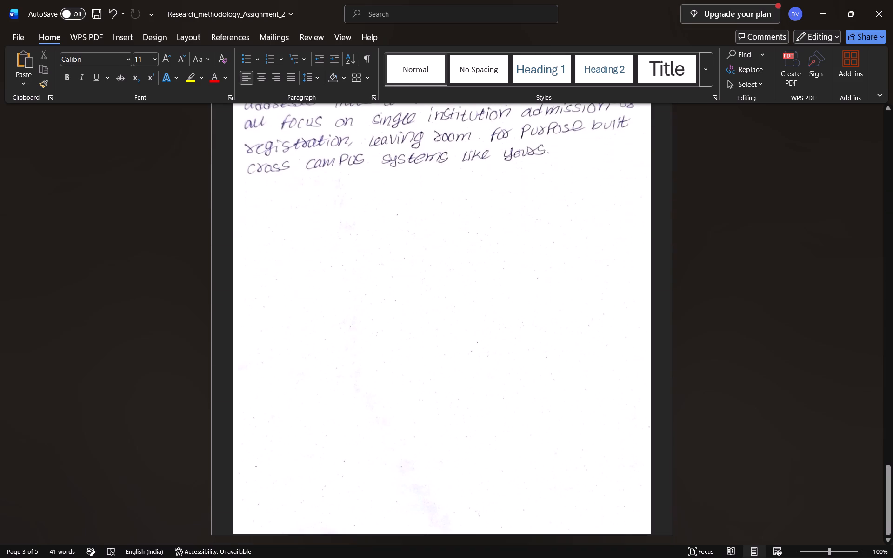
key("BackSpace")
key("BackSpace")
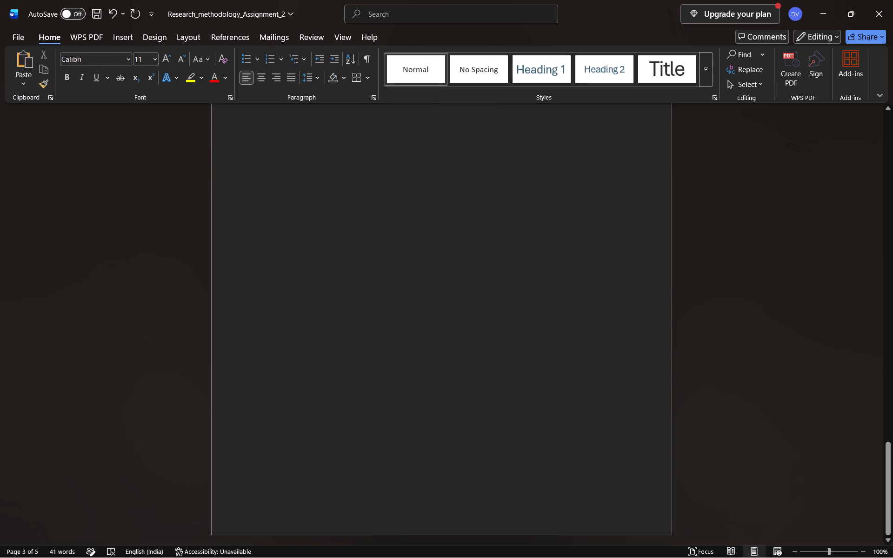
Delete the leftover empty lines after the cover page to reduce the document to two pages.
scroll(419, 405, "up", 6)
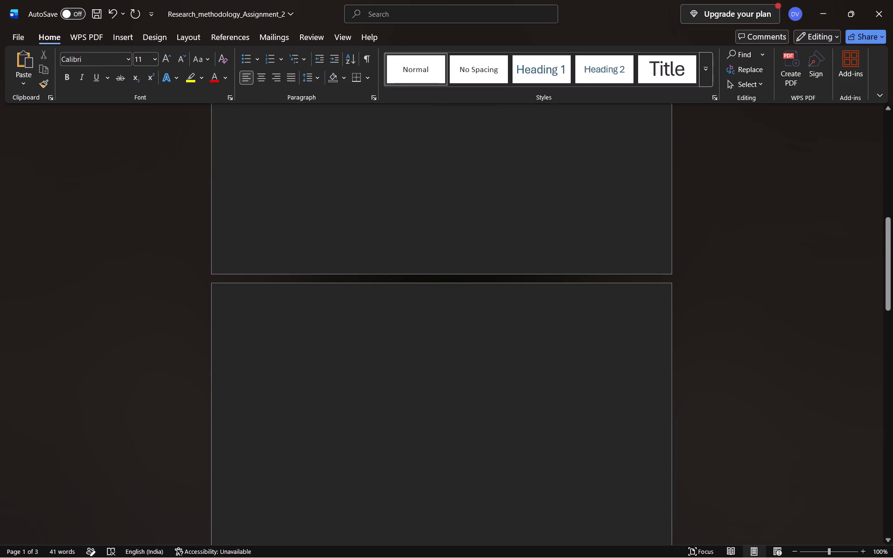
key("Delete")
key("Delete")
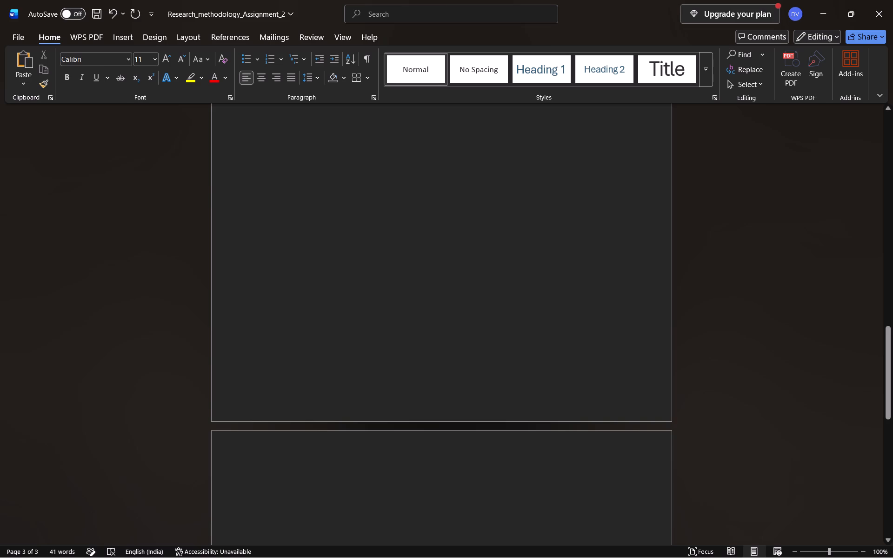
scroll(419, 405, "right", 2)
scroll(419, 405, "up", 3)
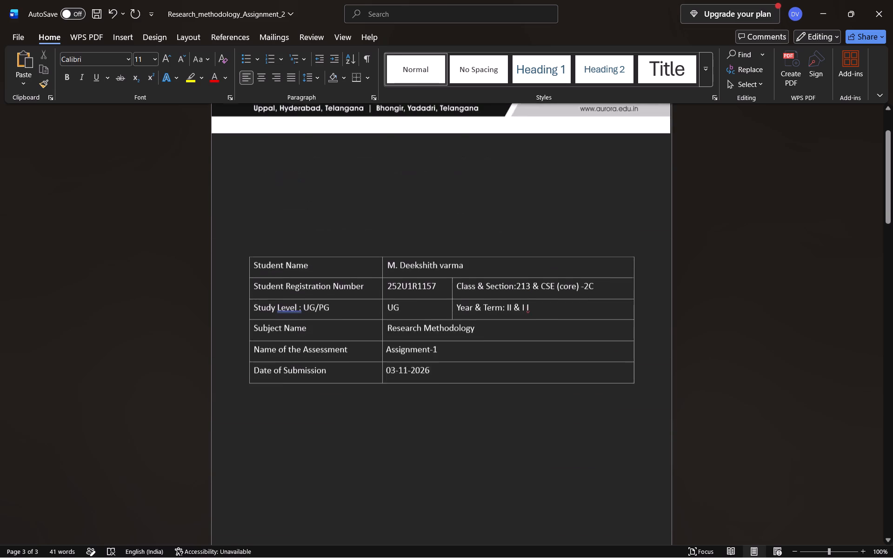
key("Delete")
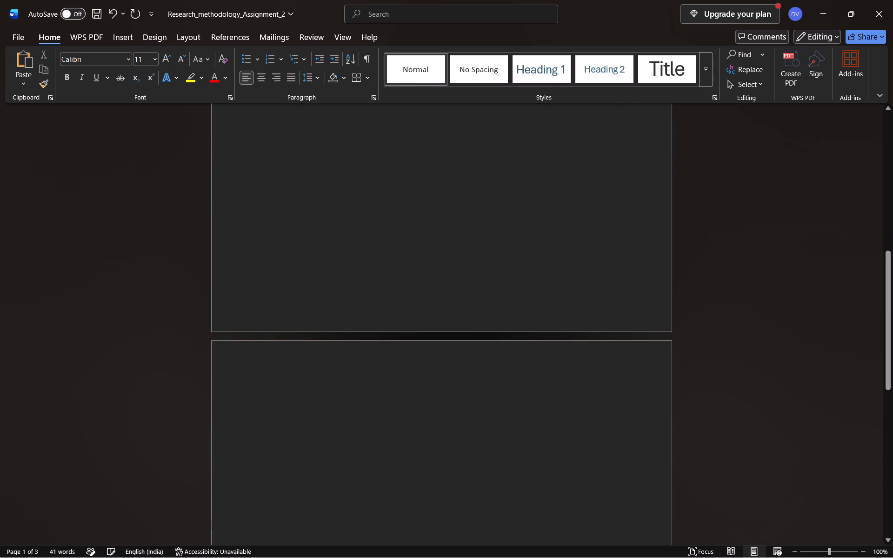
key("Delete")
key("Delete")
key("Delete")
key("Delete")
key("Delete")
key("Delete")
key("Delete")
key("Delete")
key("Delete")
key("Delete")
key("Delete")
key("Delete")
key("Delete")
key("Delete")
key("Delete")
key("Delete")
key("Delete")
key("Delete")
key("Delete")
key("Delete")
key("Delete")
key("Delete")
Place the text cursor in the body near the top of the blank second page.
scroll(419, 405, "down", 1)
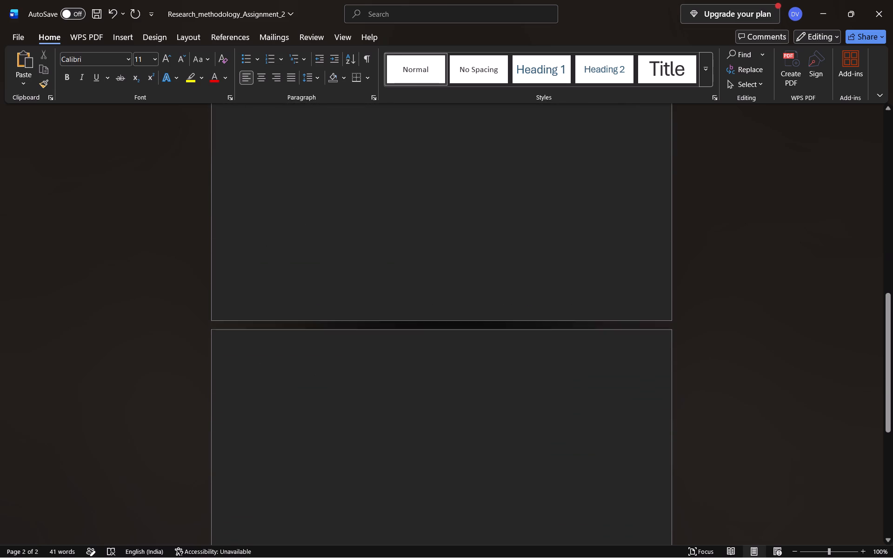
scroll(419, 405, "down", 3)
scroll(419, 405, "up", 7)
scroll(419, 405, "down", 9)
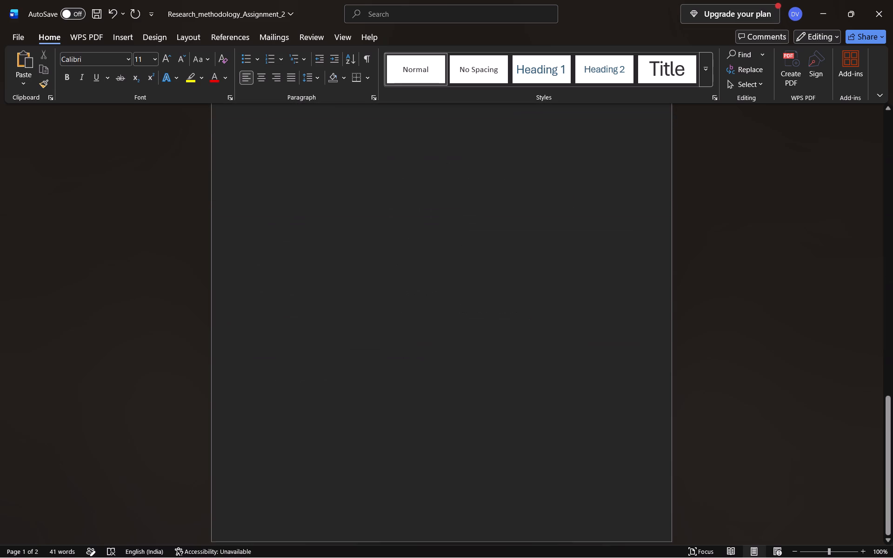
left_click(345, 316)
scroll(345, 316, "up", 5)
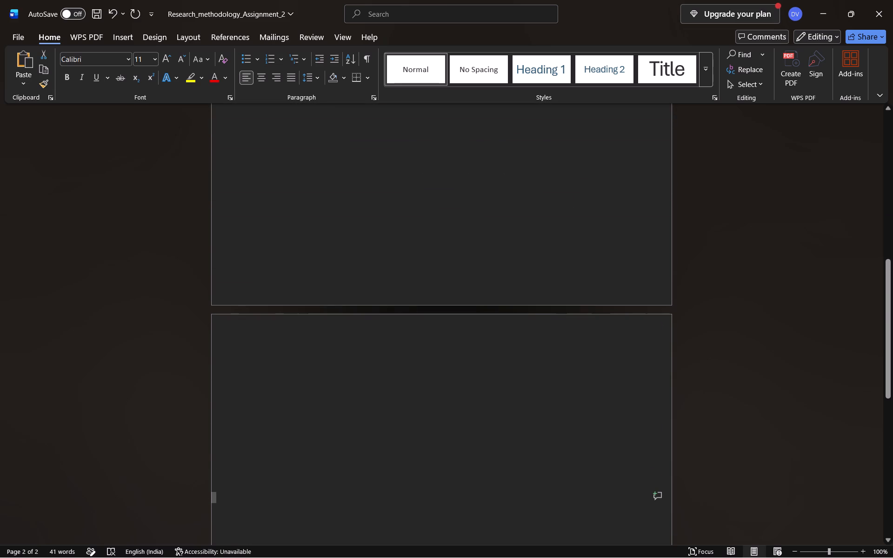
left_click(292, 357)
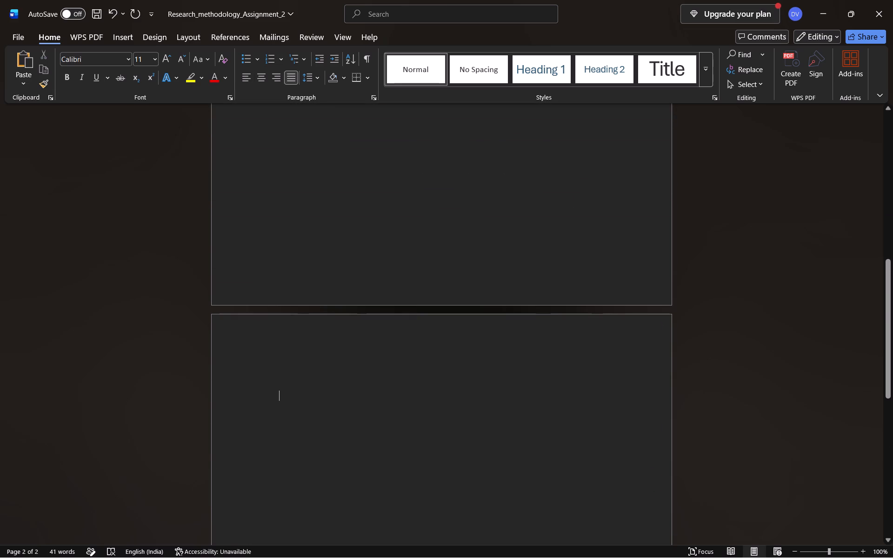
left_click(271, 332)
triple_click(271, 332)
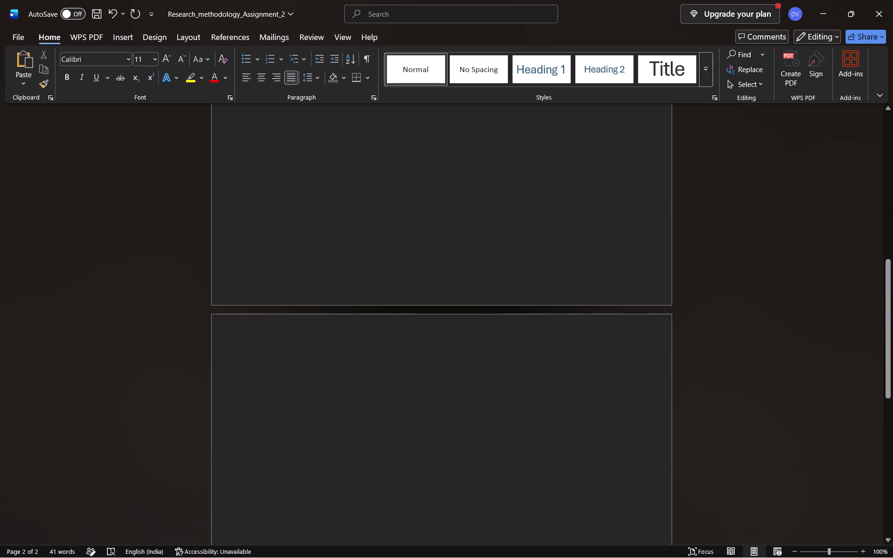
left_click(271, 332)
double_click(287, 468)
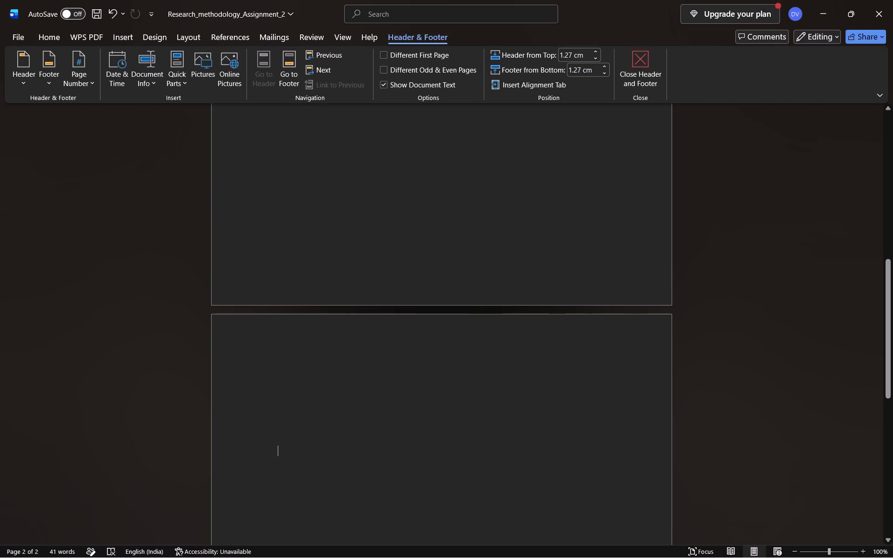
left_click(288, 407)
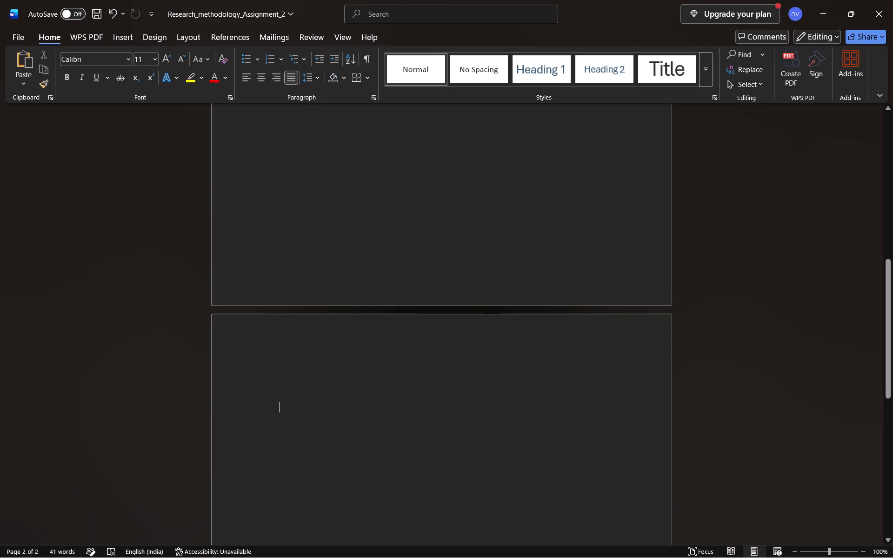
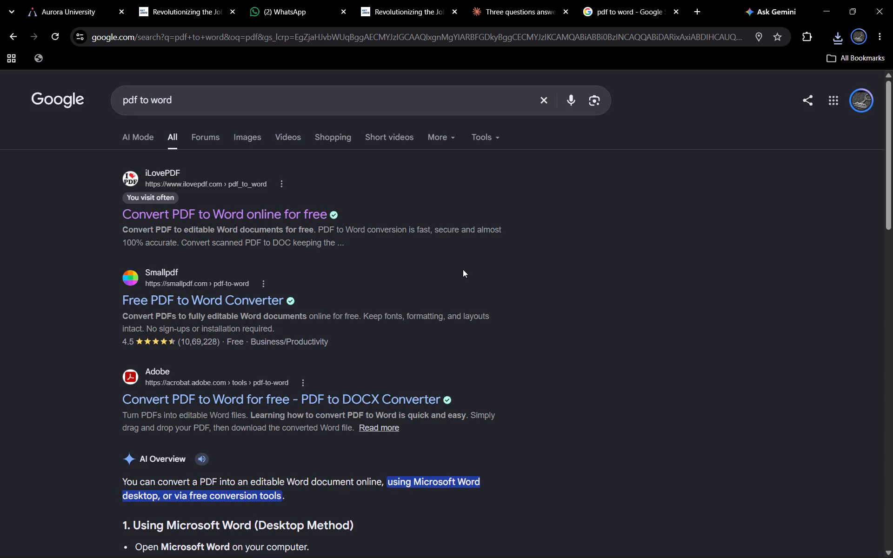
Open iLovePDF's PDF to Word converter and select Research_Assignment_1 from the Downloads folder for conversion.
left_click(275, 215)
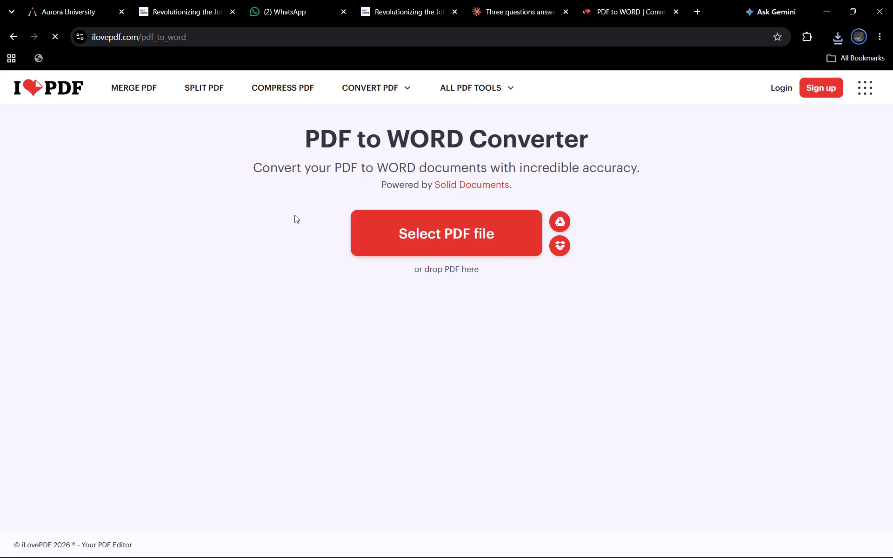
left_click(411, 240)
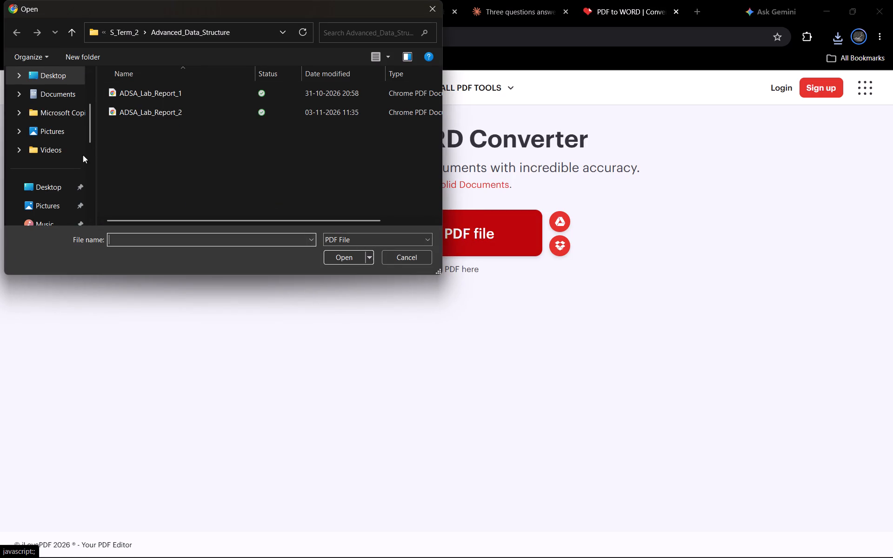
scroll(44, 178, "down", 2)
scroll(44, 138, "up", 1)
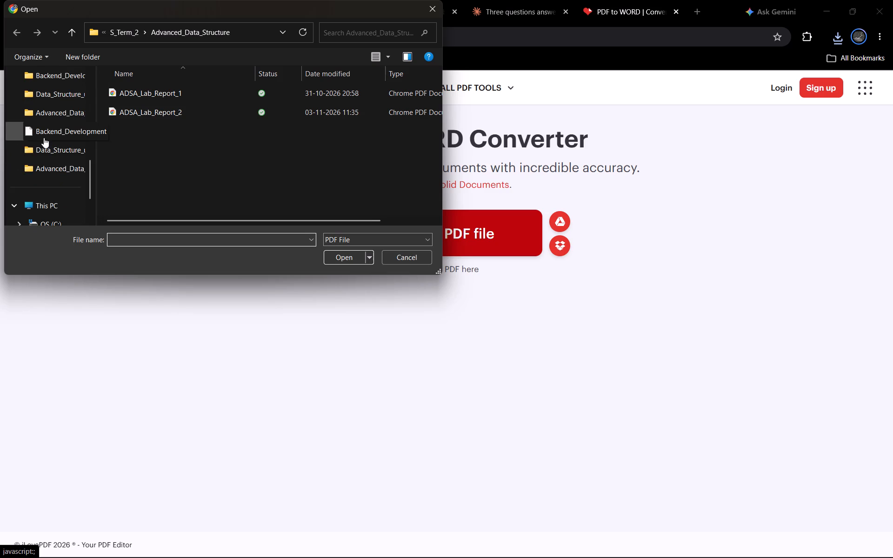
left_click(45, 82)
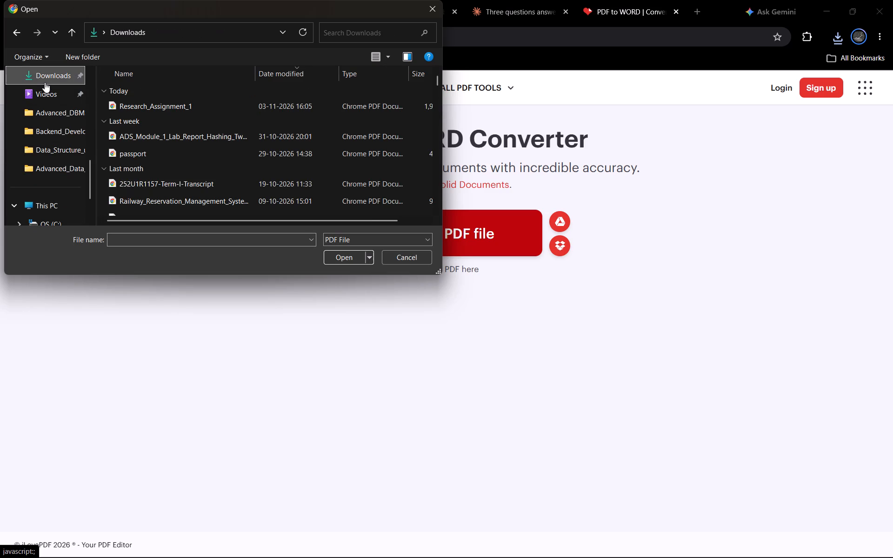
double_click(159, 106)
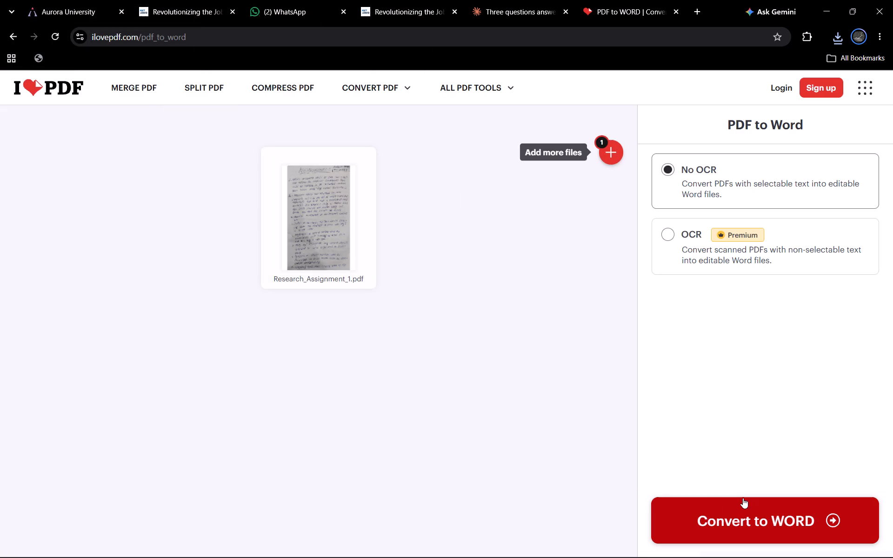
Convert Research_Assignment_1.pdf to Word without OCR and download the resulting file.
left_click(744, 522)
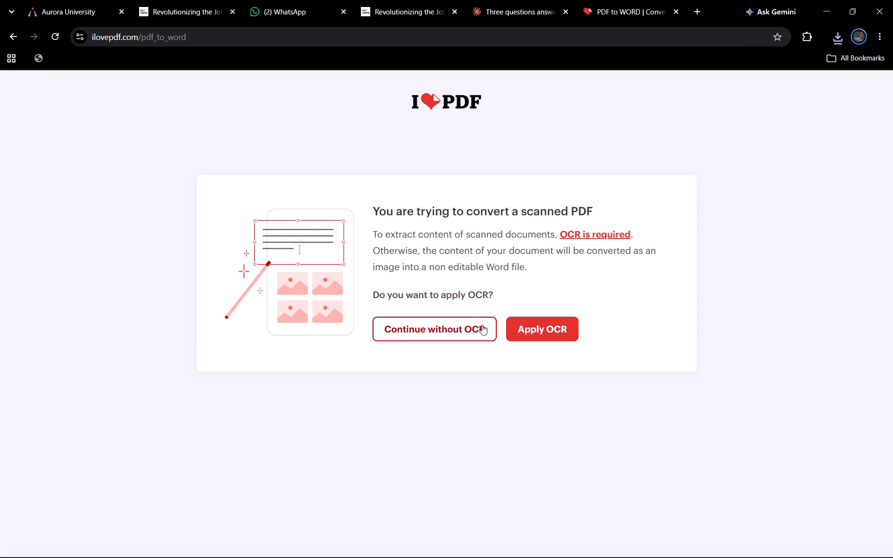
left_click(453, 328)
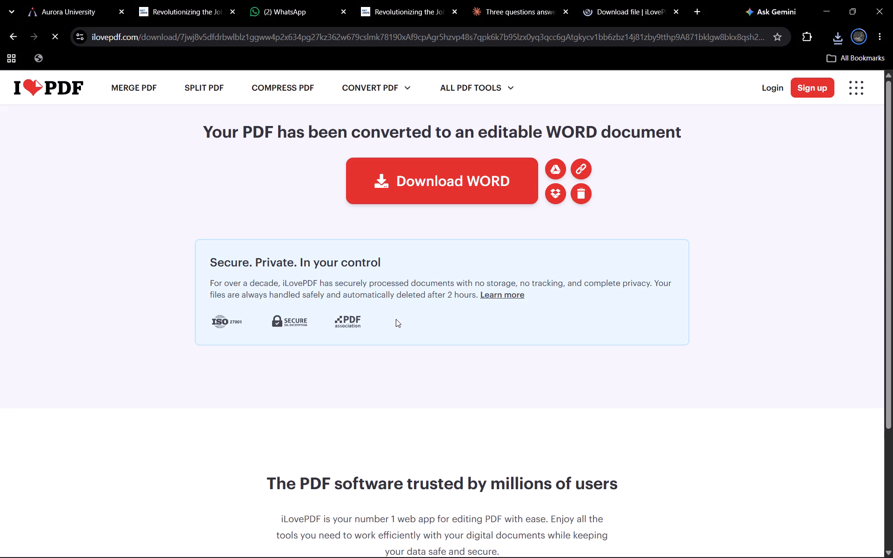
left_click(488, 172)
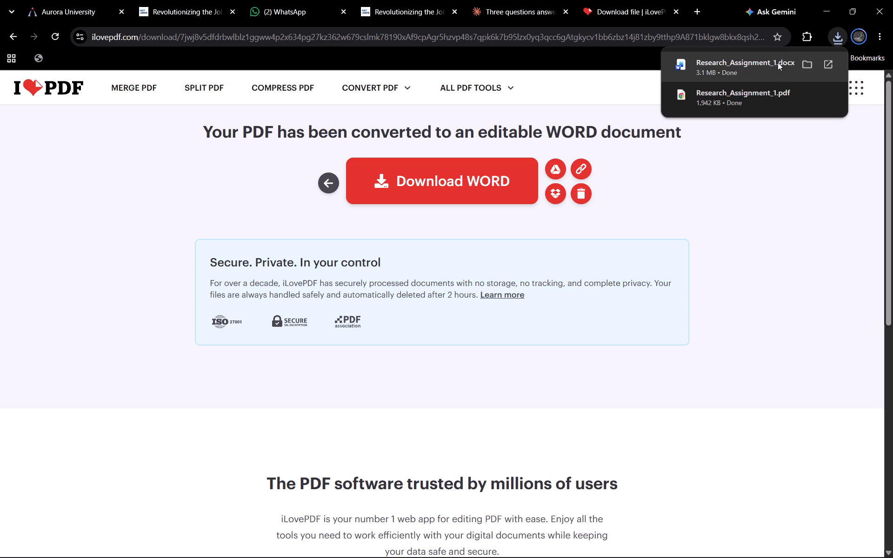
Open the downloaded Research_Assignment_1.docx in Word, enable editing, and copy its entire contents.
left_click(779, 59)
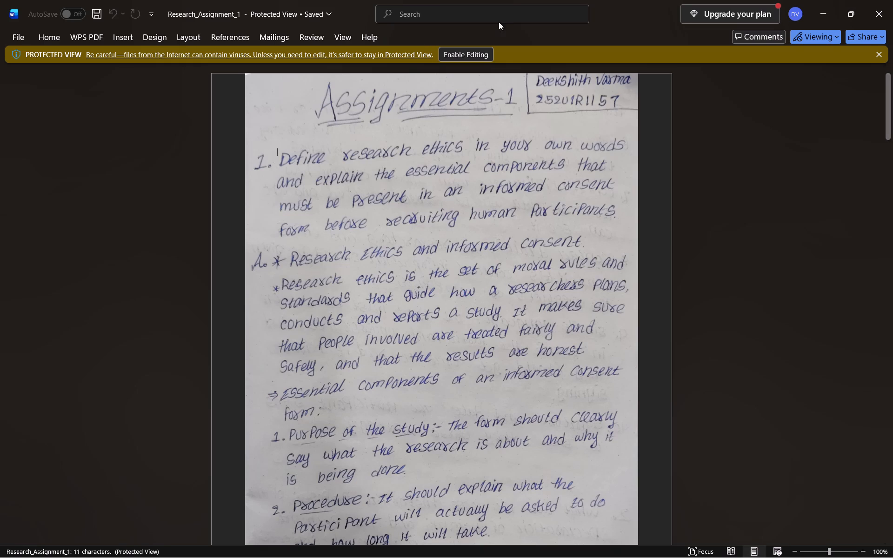
left_click(481, 55)
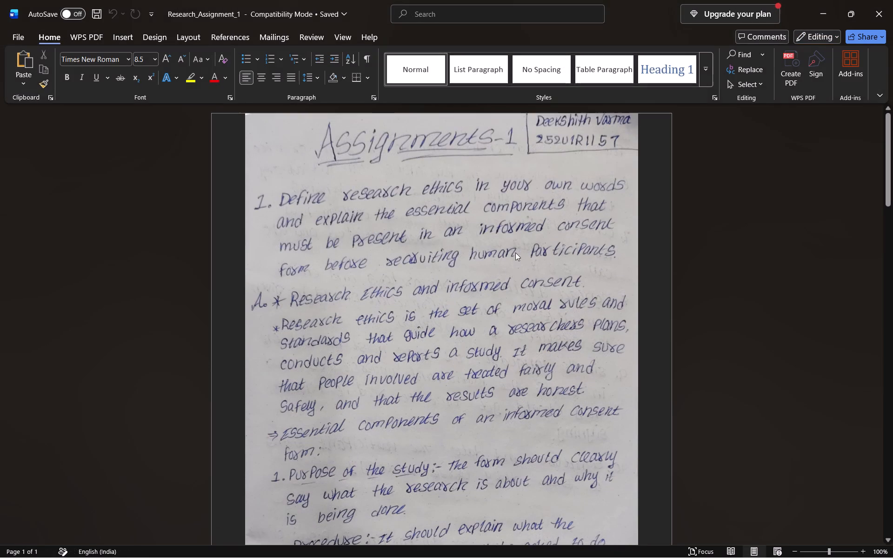
left_click(515, 252)
key("ctrl+a")
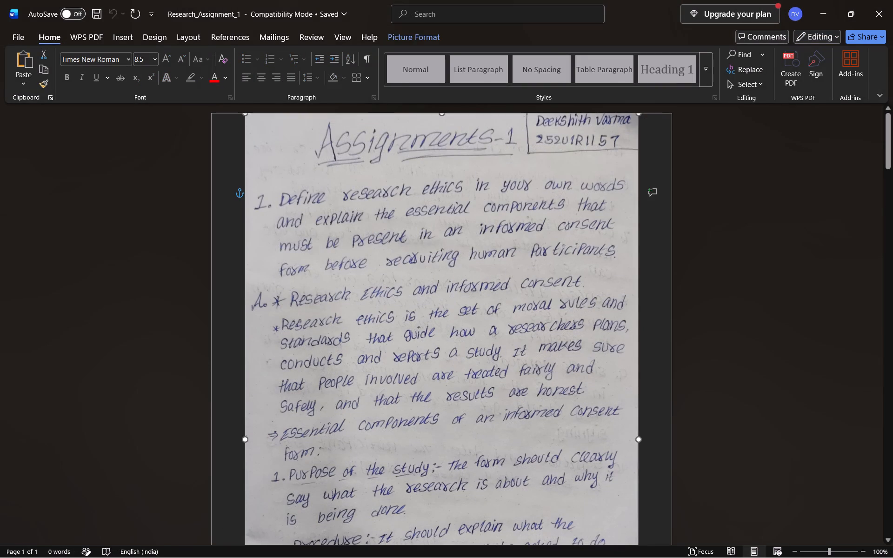
key("ctrl+c")
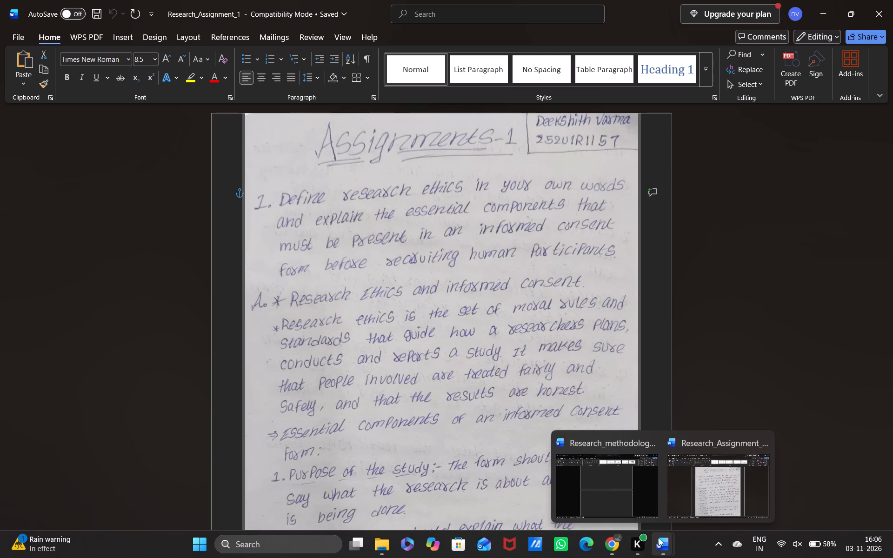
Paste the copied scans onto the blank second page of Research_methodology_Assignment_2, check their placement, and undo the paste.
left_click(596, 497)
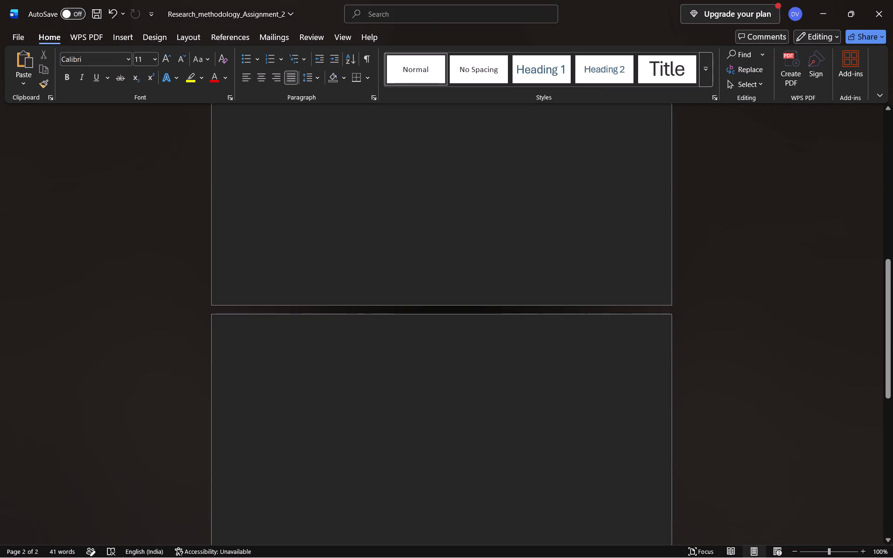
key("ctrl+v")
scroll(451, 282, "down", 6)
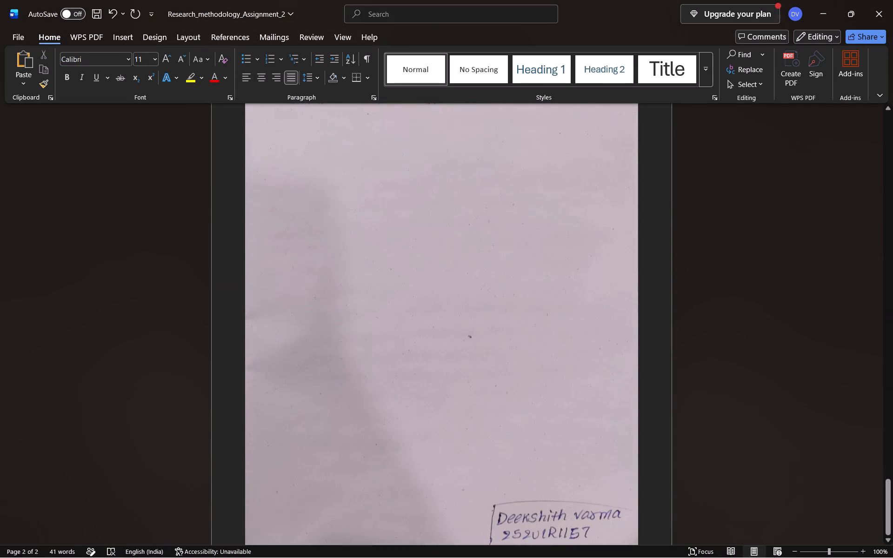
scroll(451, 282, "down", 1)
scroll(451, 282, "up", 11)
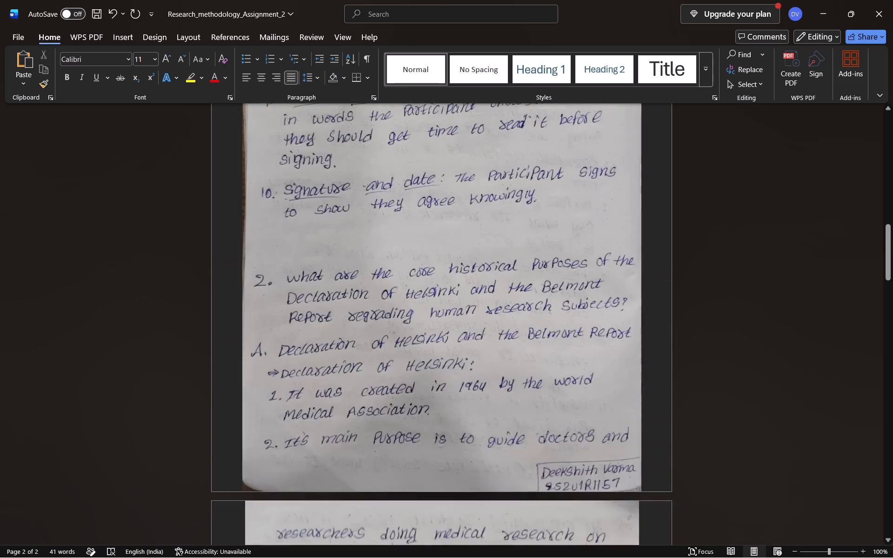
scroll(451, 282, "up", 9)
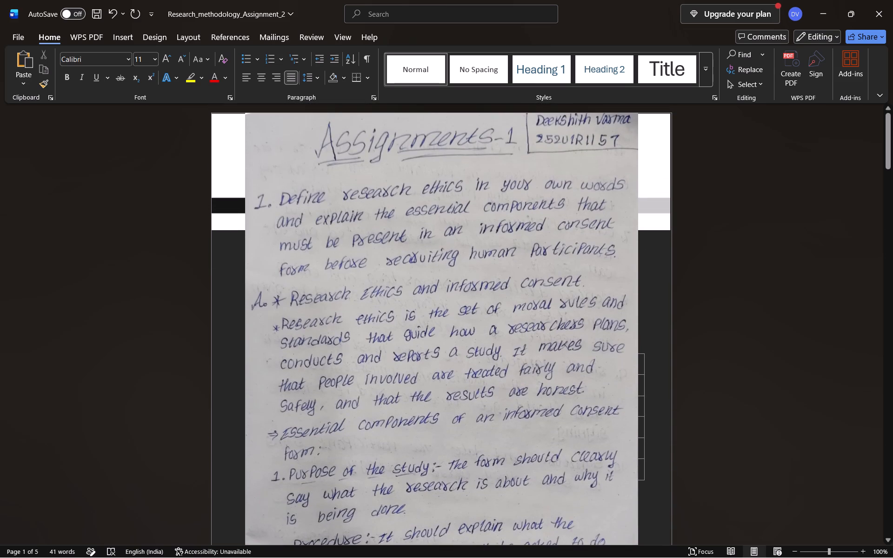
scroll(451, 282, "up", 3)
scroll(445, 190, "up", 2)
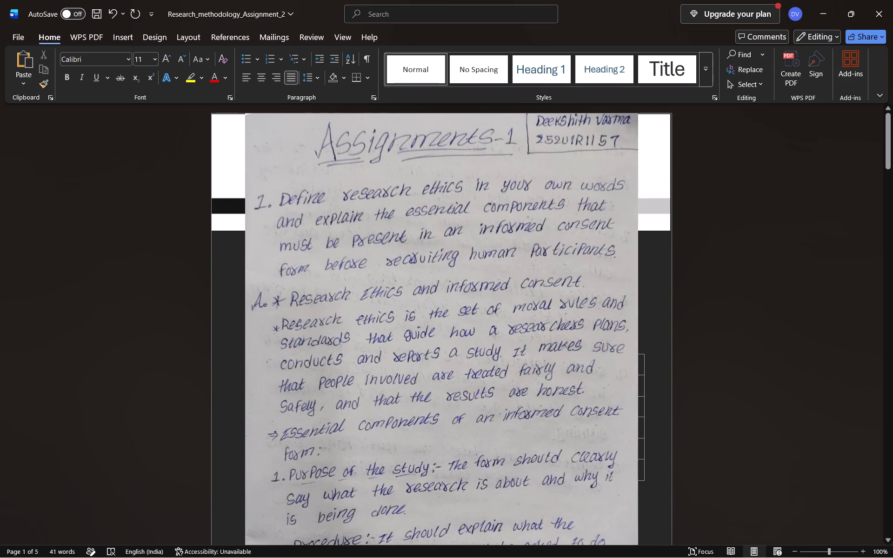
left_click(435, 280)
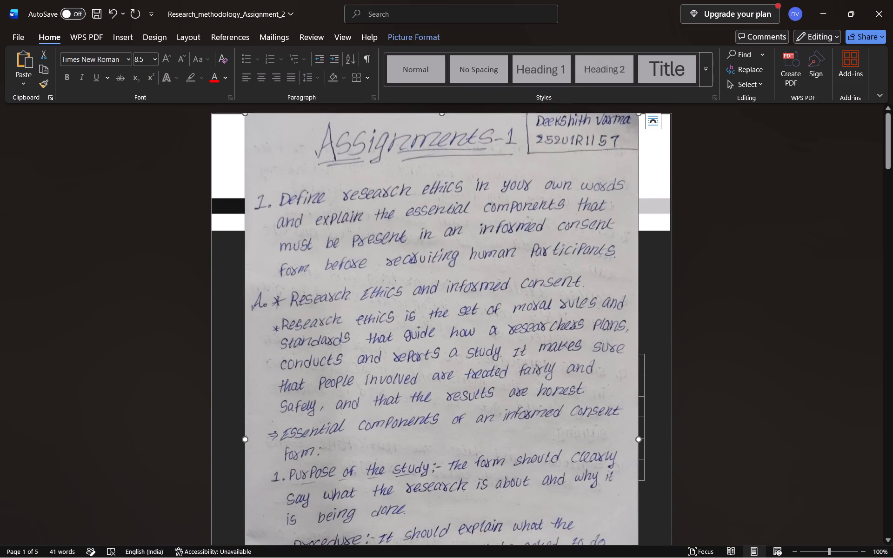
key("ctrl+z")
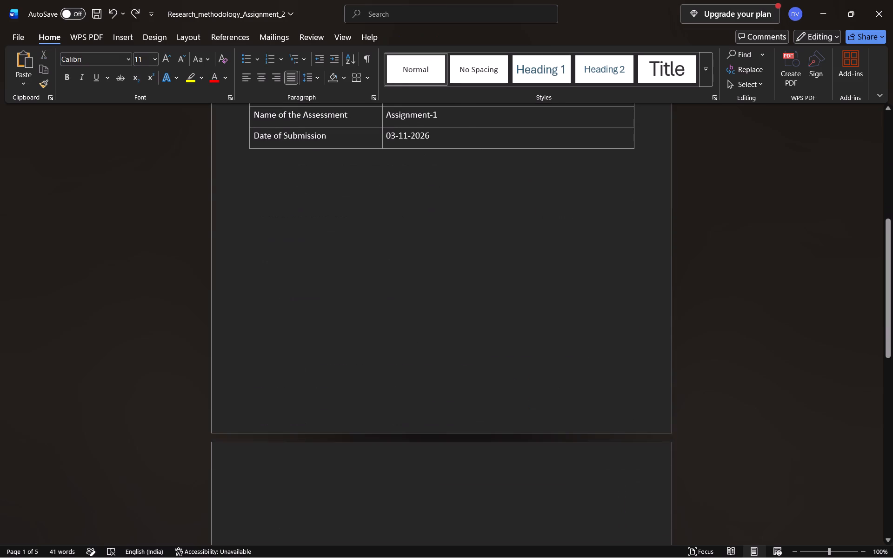
Paste the copied Assignment-1 scans again at the text cursor on the blank second page and check their placement.
scroll(396, 412, "down", 4)
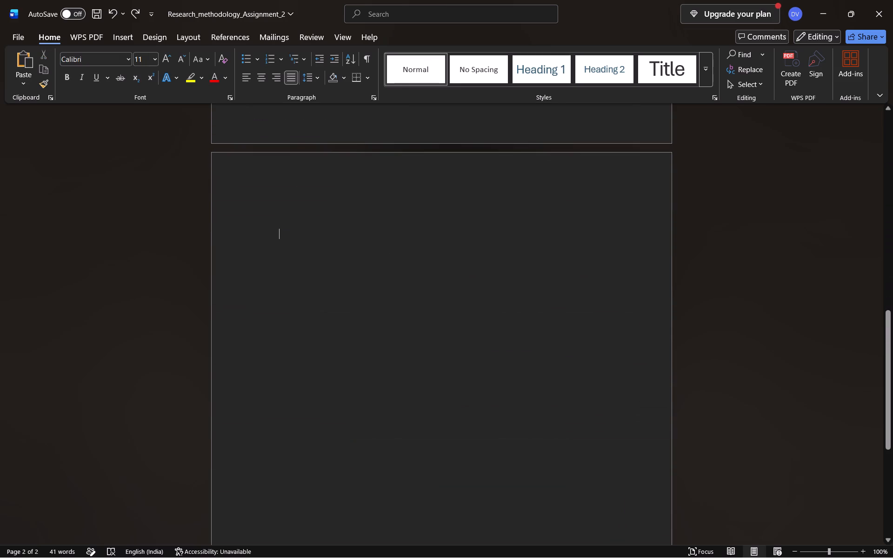
key("ctrl+v")
scroll(396, 412, "up", 15)
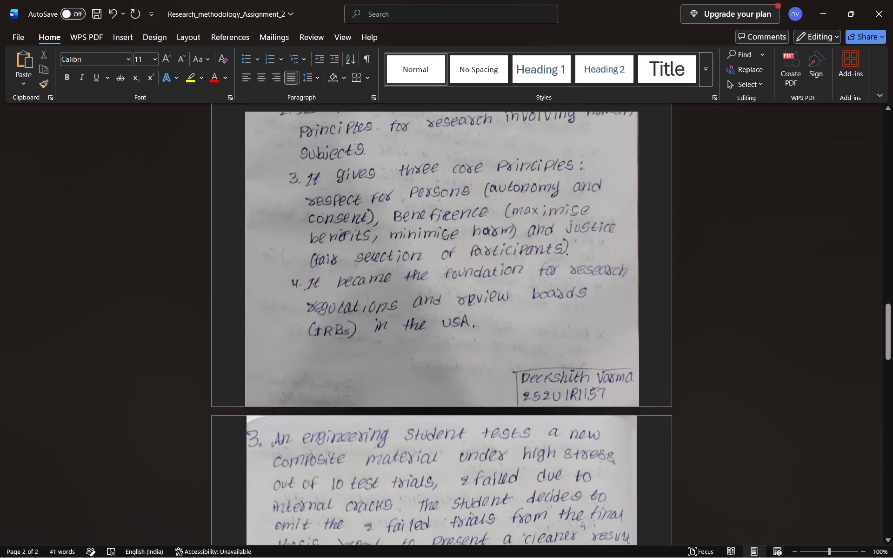
scroll(396, 412, "up", 20)
scroll(396, 412, "up", 12)
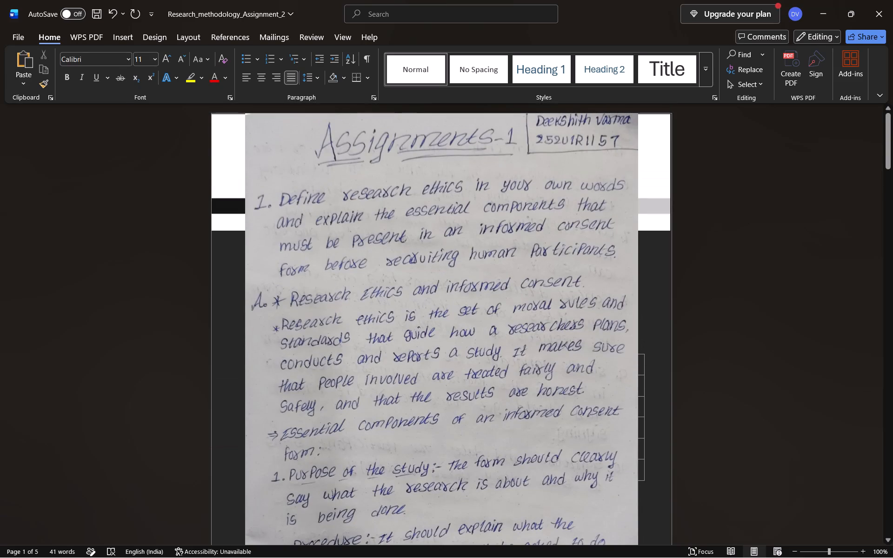
Move the first Assignments-1 scan down and slightly right on the cover page, clear of the Aurora logo.
left_click_drag(407, 193, 424, 281)
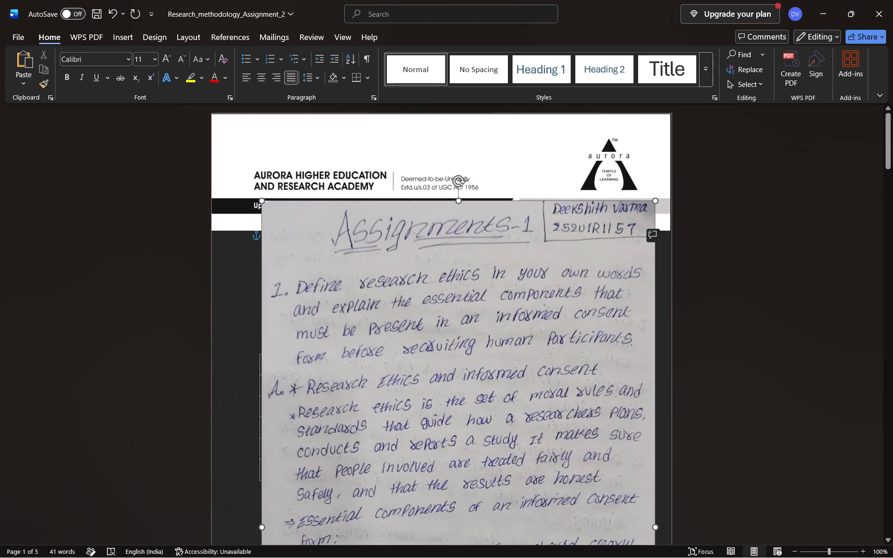
left_click_drag(424, 281, 423, 277)
Move the second page's scan, which begins with item 6 'Right to withdraw', slightly down and right within the page.
scroll(423, 277, "down", 6)
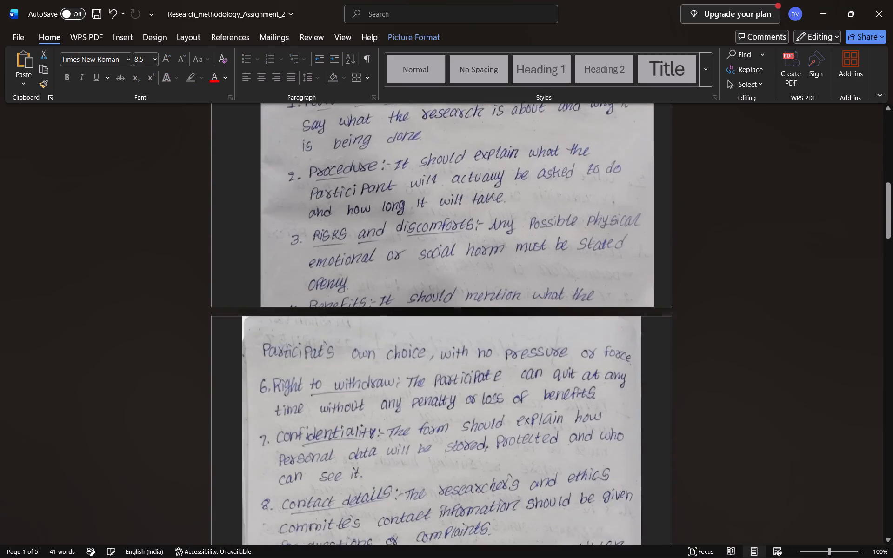
left_click_drag(404, 292, 402, 308)
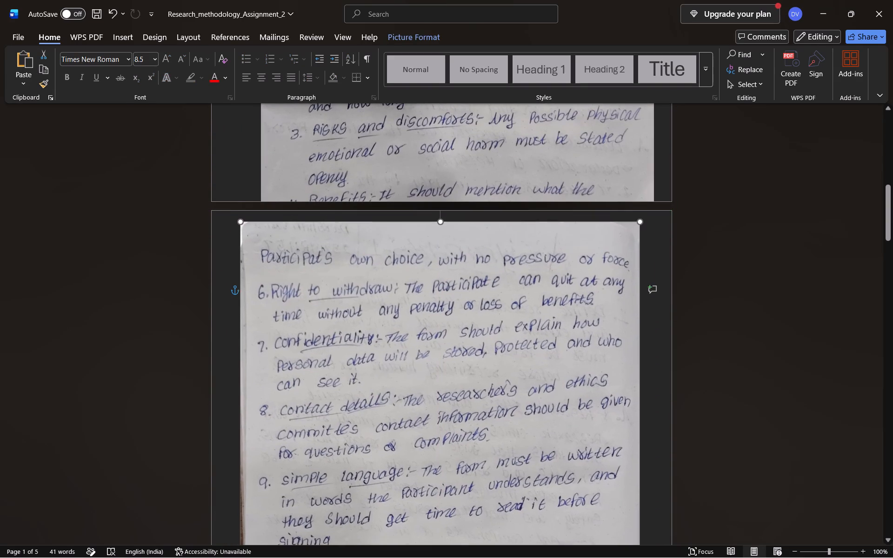
left_click_drag(402, 308, 422, 317)
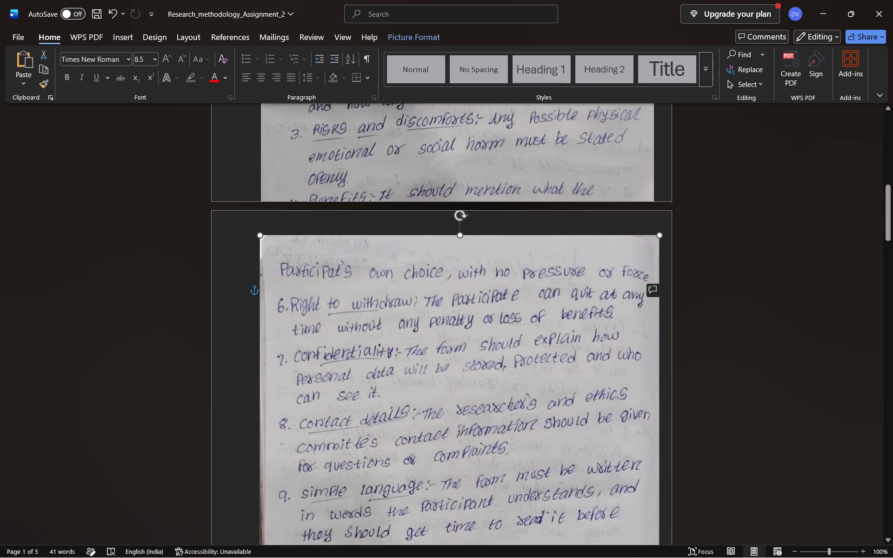
left_click_drag(422, 317, 413, 317)
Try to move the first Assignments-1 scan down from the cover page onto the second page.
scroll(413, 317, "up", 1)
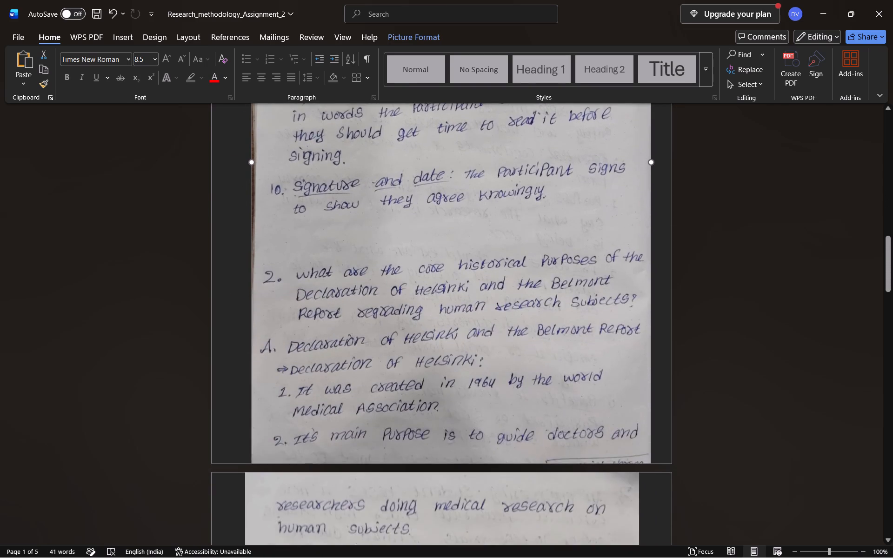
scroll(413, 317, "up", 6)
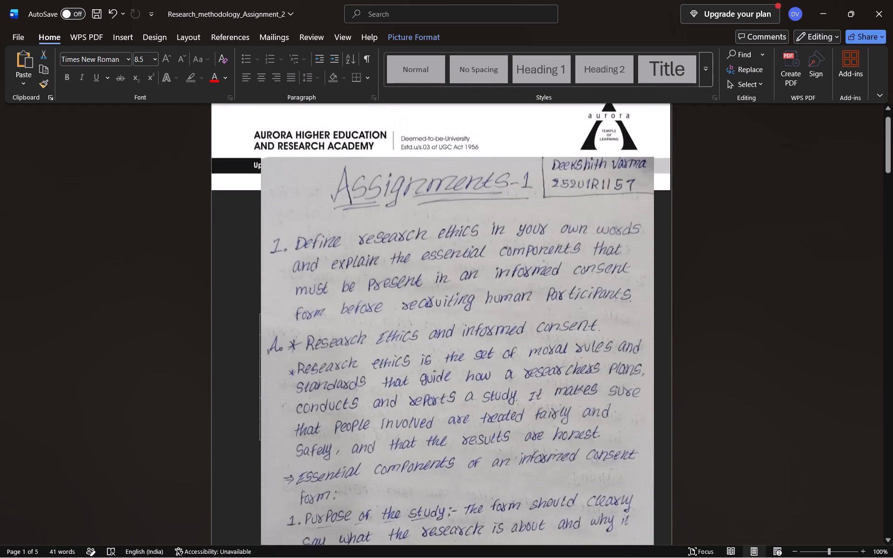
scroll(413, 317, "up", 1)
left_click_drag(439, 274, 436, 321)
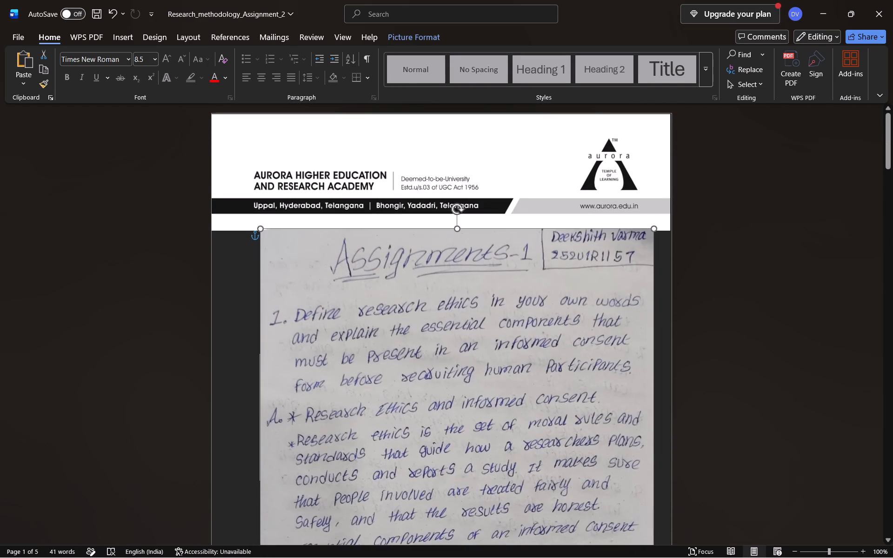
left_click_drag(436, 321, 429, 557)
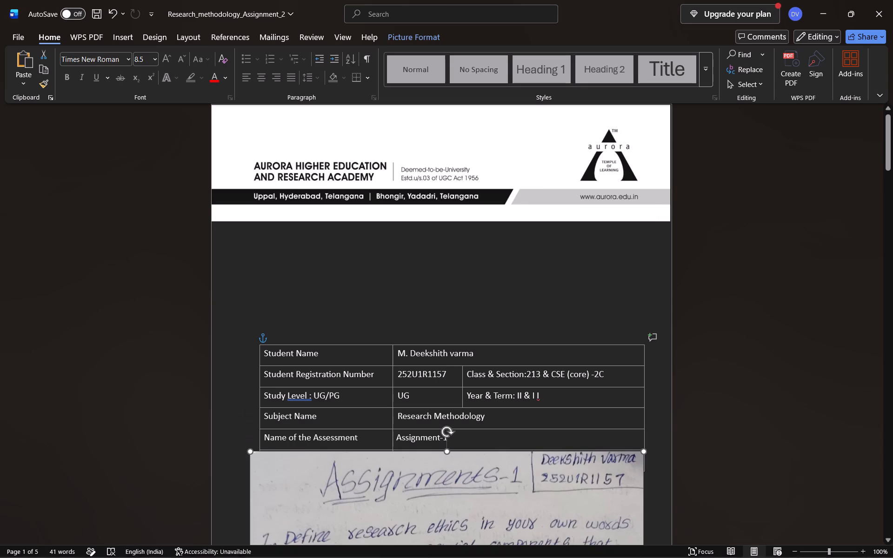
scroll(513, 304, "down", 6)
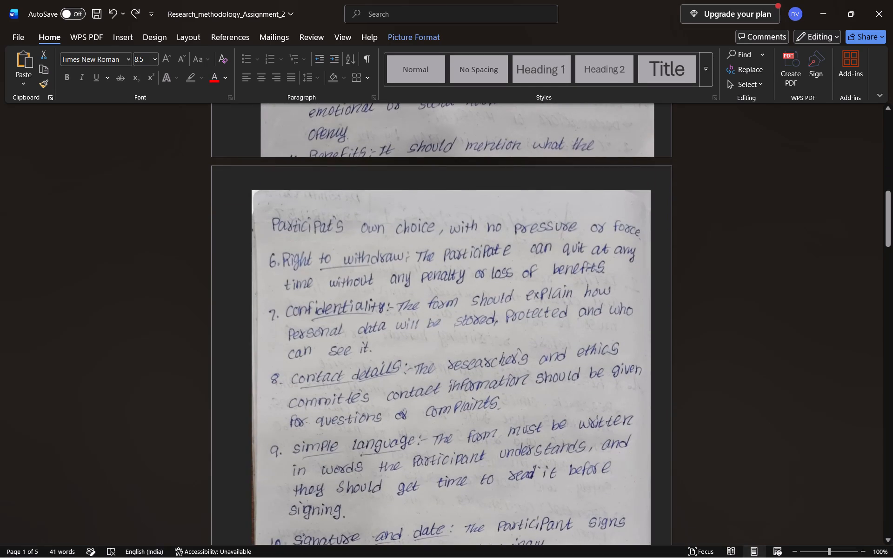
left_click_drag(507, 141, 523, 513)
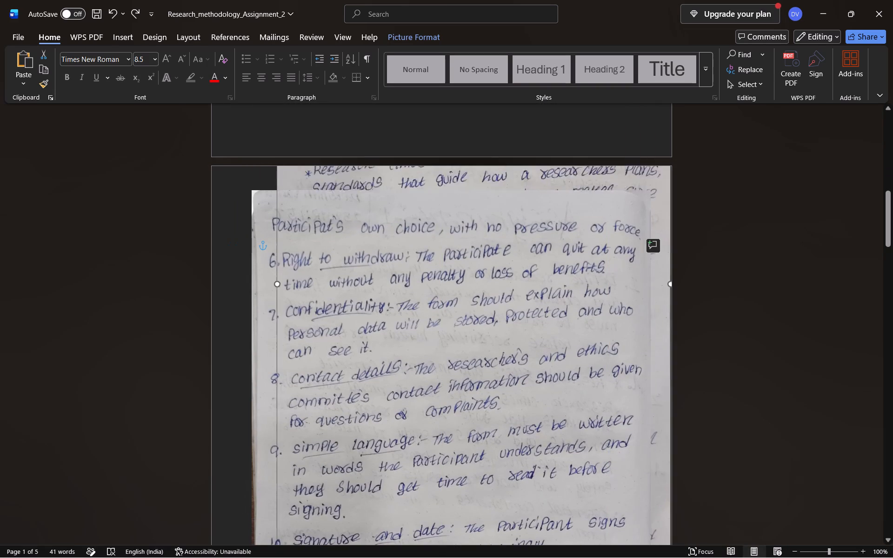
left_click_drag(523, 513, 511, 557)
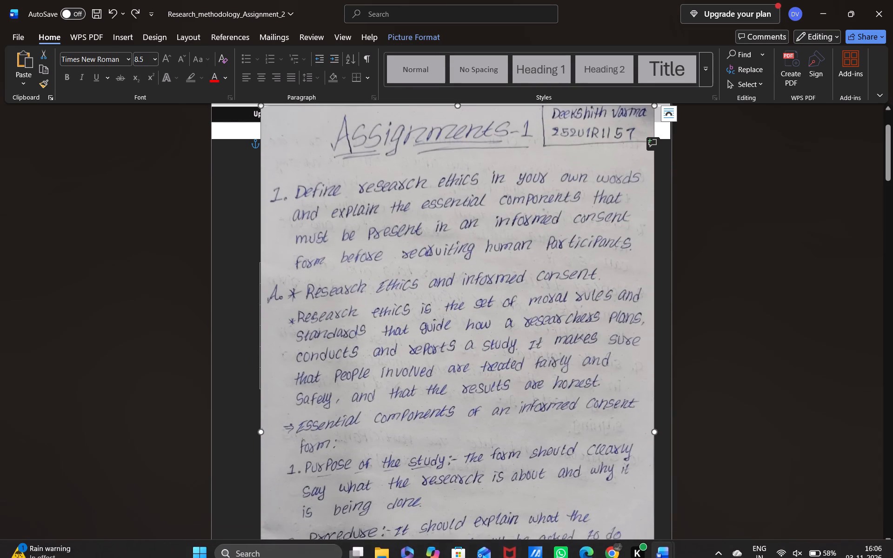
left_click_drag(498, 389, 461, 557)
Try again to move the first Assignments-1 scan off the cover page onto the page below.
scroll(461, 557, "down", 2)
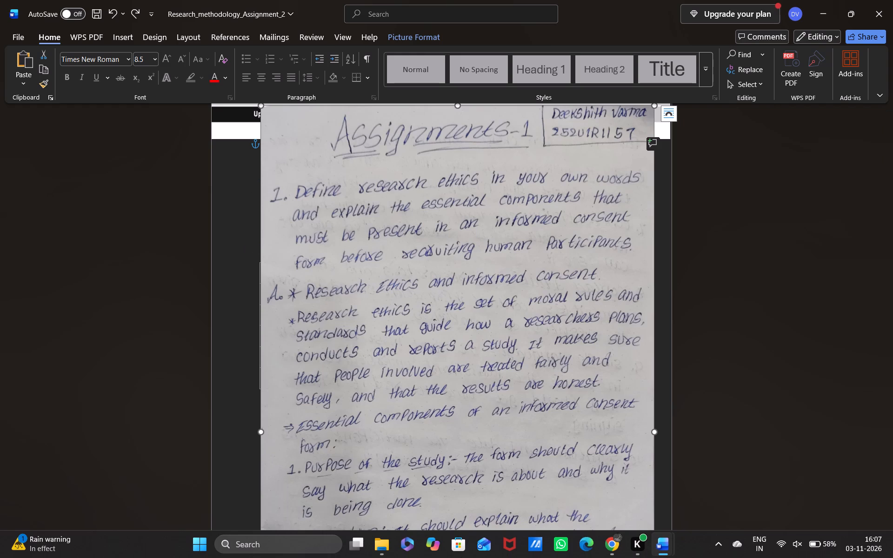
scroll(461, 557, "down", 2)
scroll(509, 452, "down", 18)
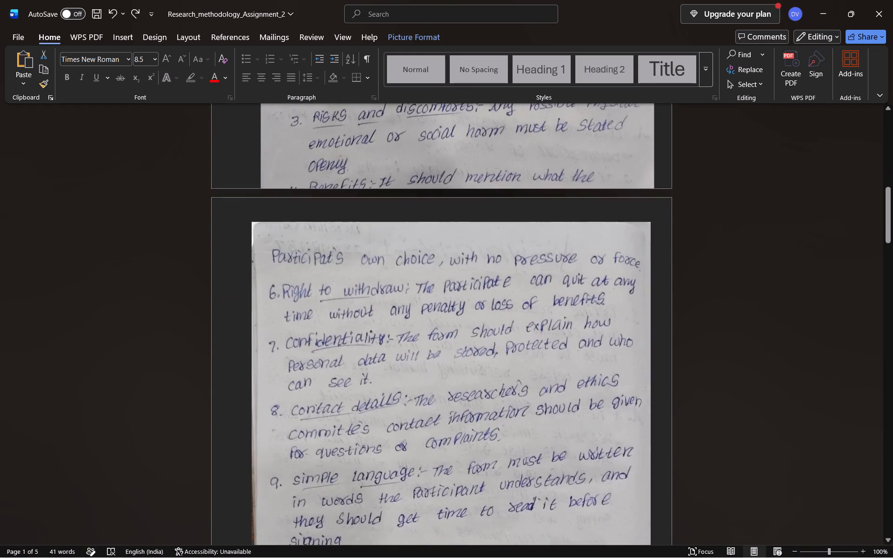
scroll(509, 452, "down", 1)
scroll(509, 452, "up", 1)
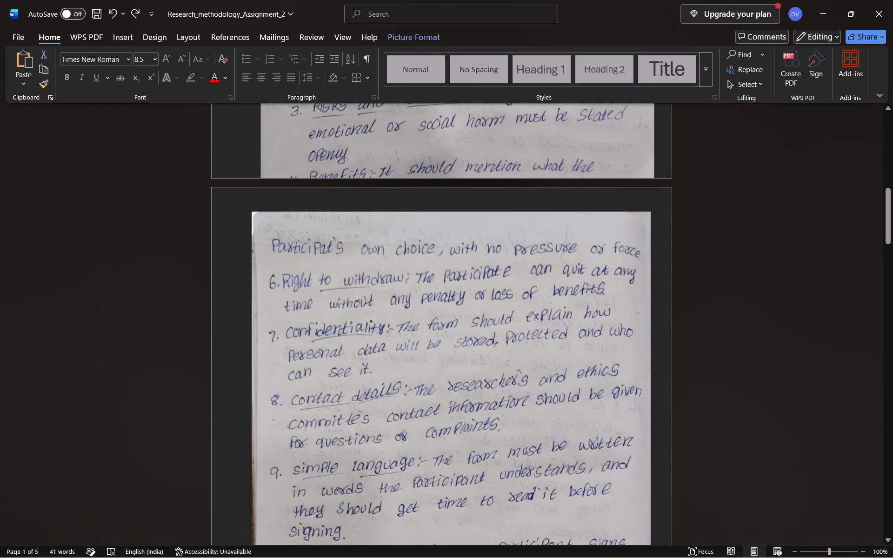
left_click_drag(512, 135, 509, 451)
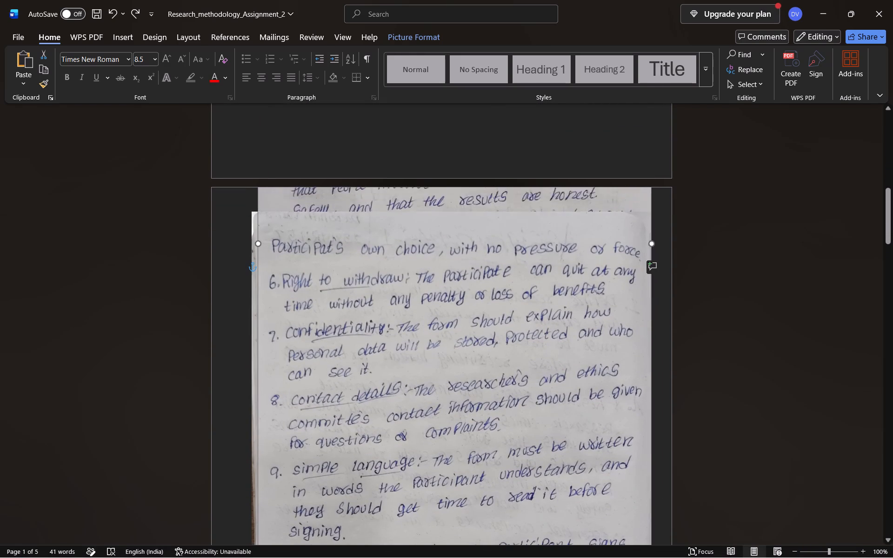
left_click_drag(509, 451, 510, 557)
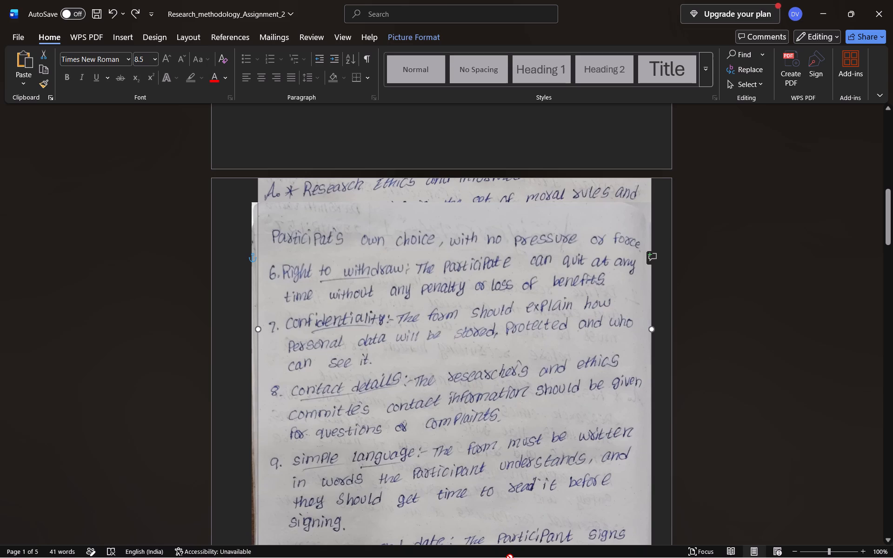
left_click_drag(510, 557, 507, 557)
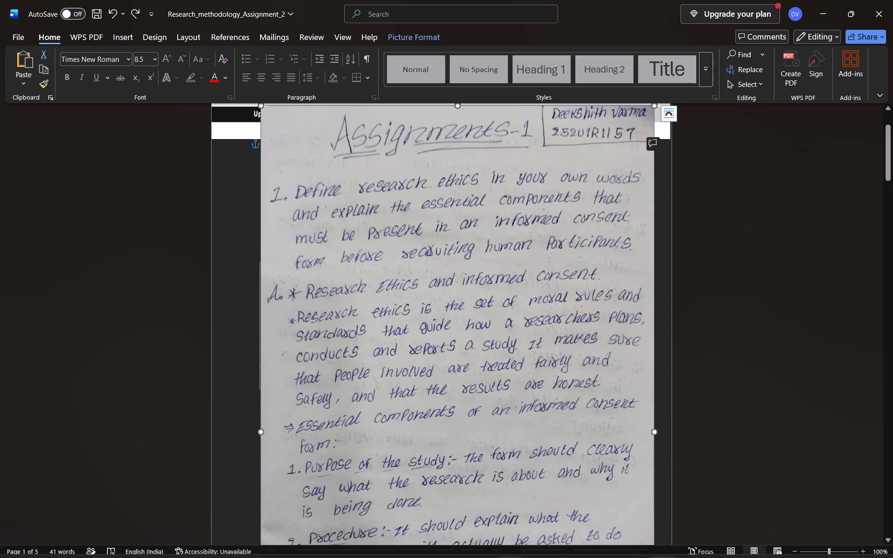
Undo the moves of the second and first scans and the paste of the Assignment-1 scans.
key("ctrl+z")
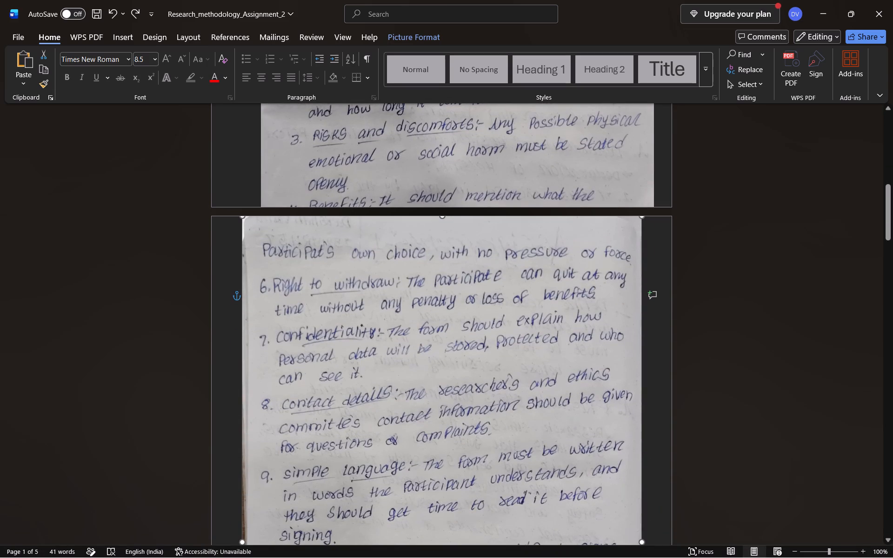
key("ctrl+z")
key("ctrl+z")
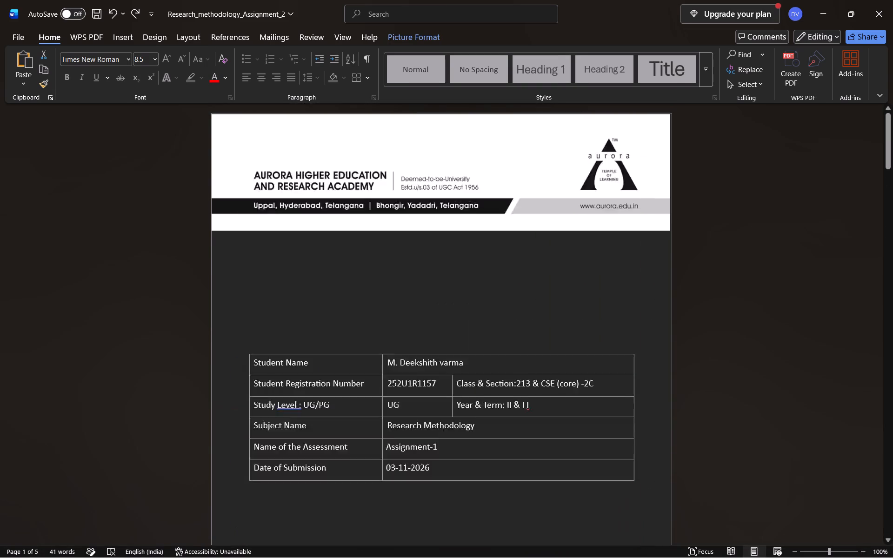
Add blank lines until the text cursor sits on the second page.
key("Return")
key("Return")
key("Return")
key("Return")
key("Return")
key("Return")
key("Return")
key("Return")
key("Return")
key("Return")
key("Return")
key("Return")
key("Return")
key("Return")
key("Return")
key("Return")
key("Return")
key("Return")
key("Return")
key("Return")
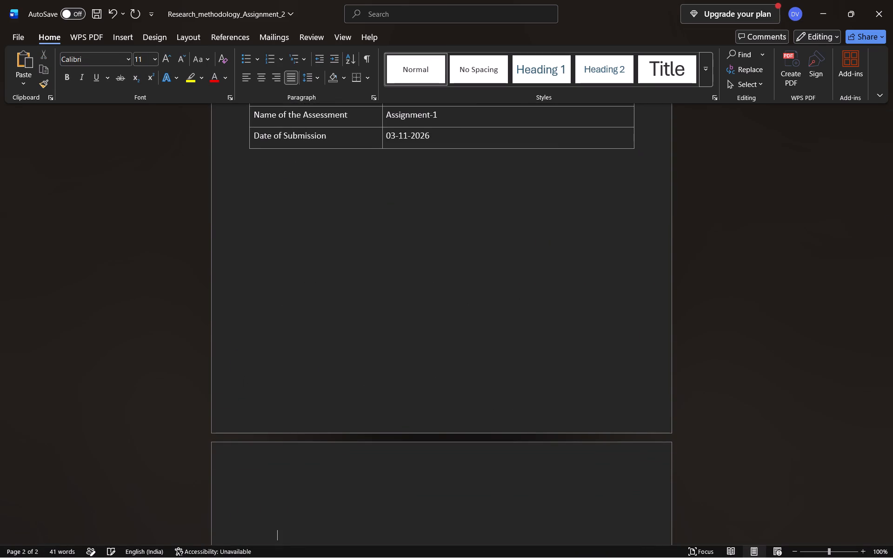
scroll(434, 361, "down", 14)
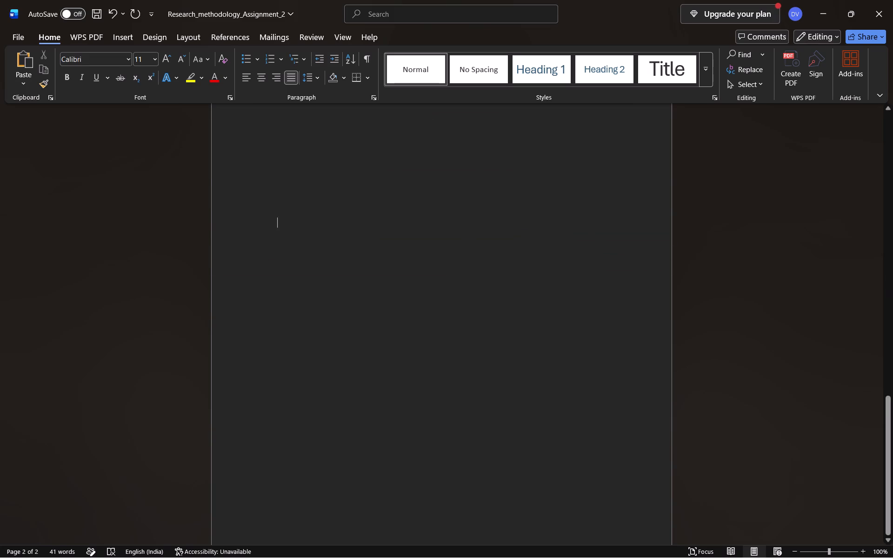
Add more blank lines down the second page until the text cursor is on a blank third page.
key("Return")
key("Return")
key("Return")
key("Return")
key("Return")
key("Return")
key("Return")
key("Return")
key("Return")
key("Return")
key("Return")
key("Return")
key("Return")
key("Return")
key("Return")
key("Return")
key("Return")
key("Return")
key("Return")
key("Return")
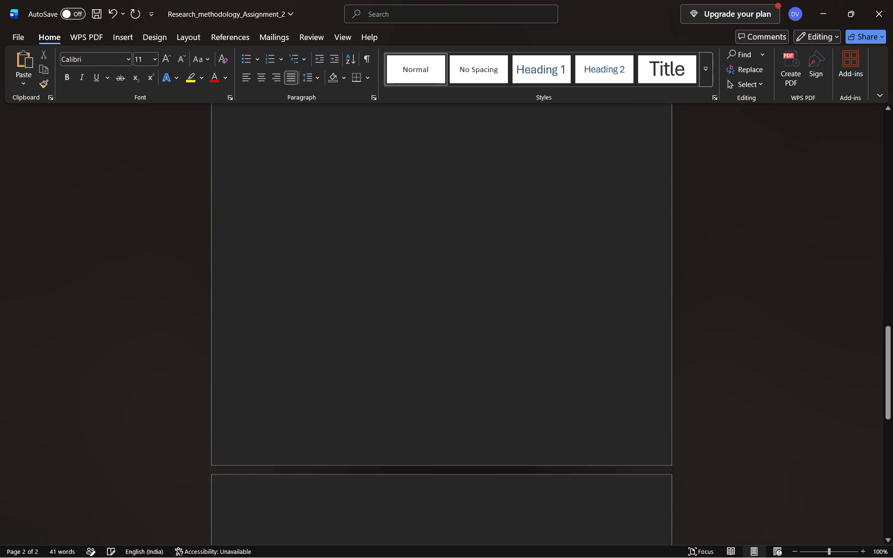
key("BackSpace")
key("BackSpace")
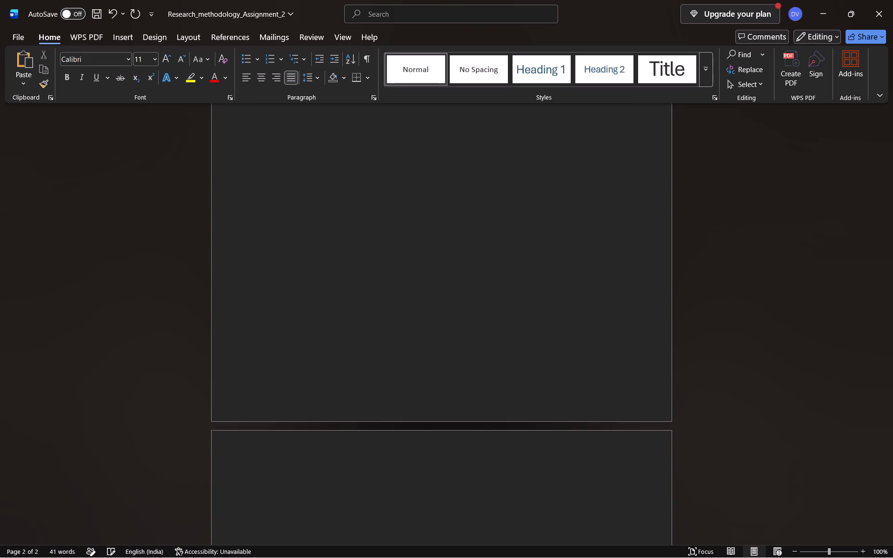
key("Return")
Paste the copied Assignment-1 scans at the text cursor and check that the cover page stays clear of them.
key("ctrl+v")
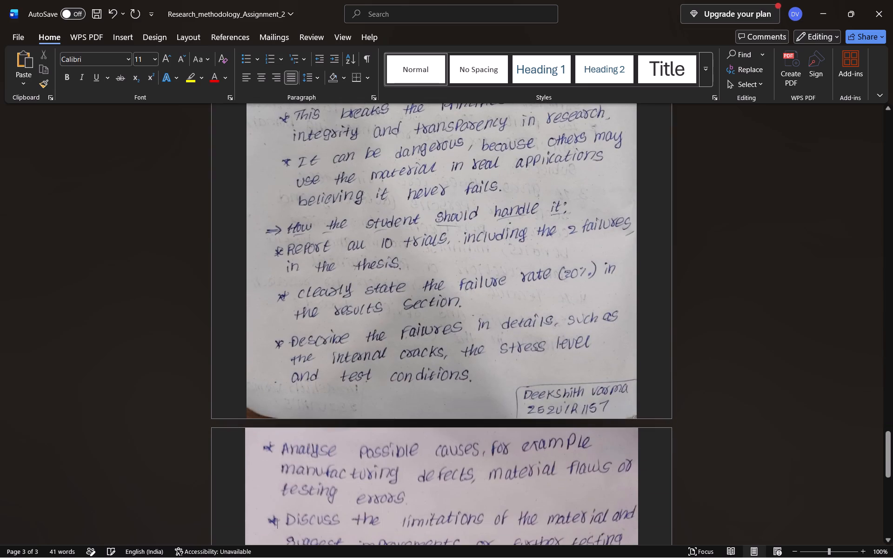
scroll(418, 339, "down", 5)
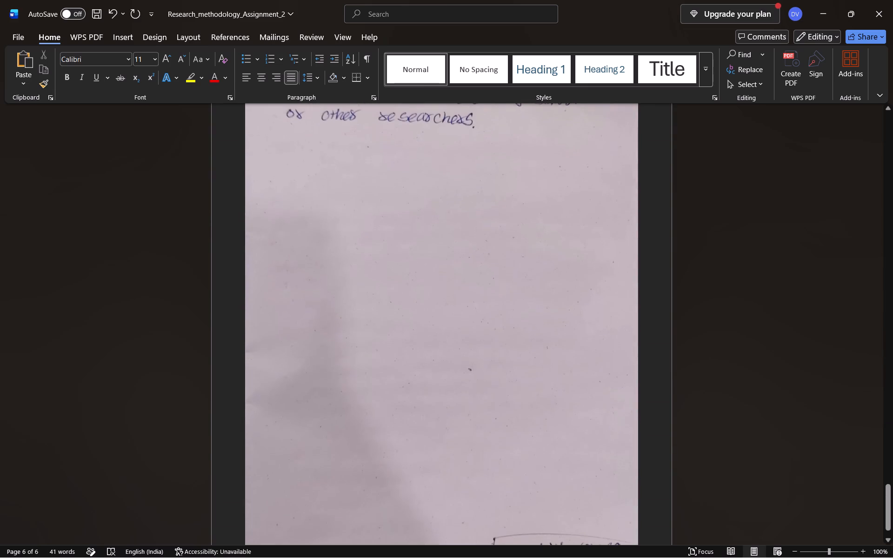
scroll(418, 339, "up", 15)
scroll(418, 339, "up", 13)
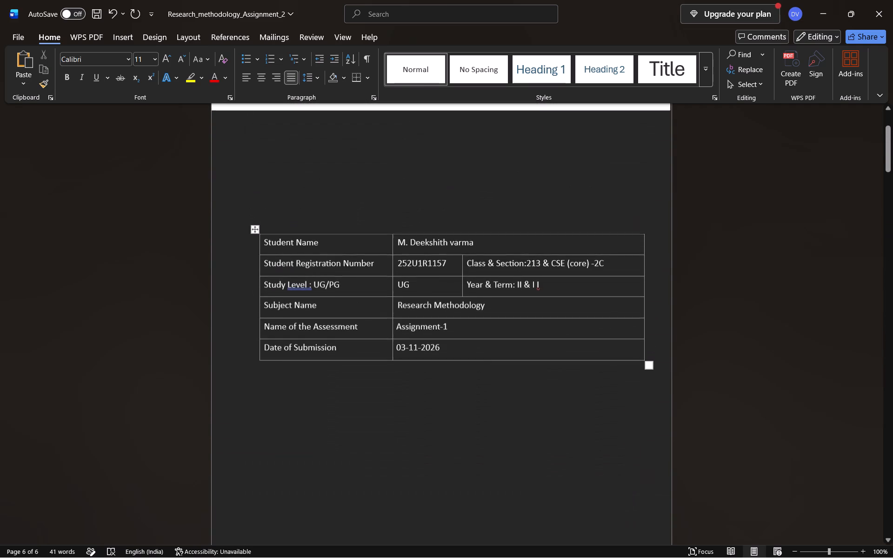
scroll(418, 339, "down", 2)
scroll(418, 339, "up", 4)
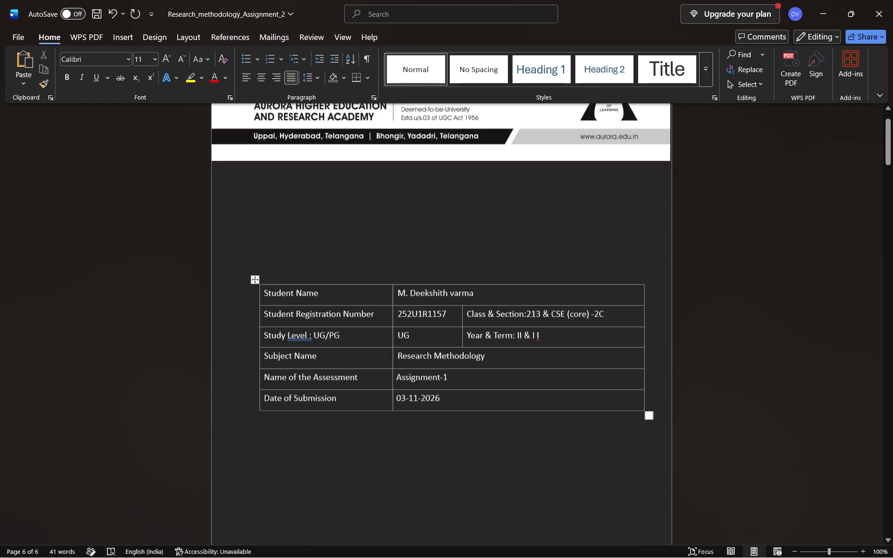
left_click(470, 471)
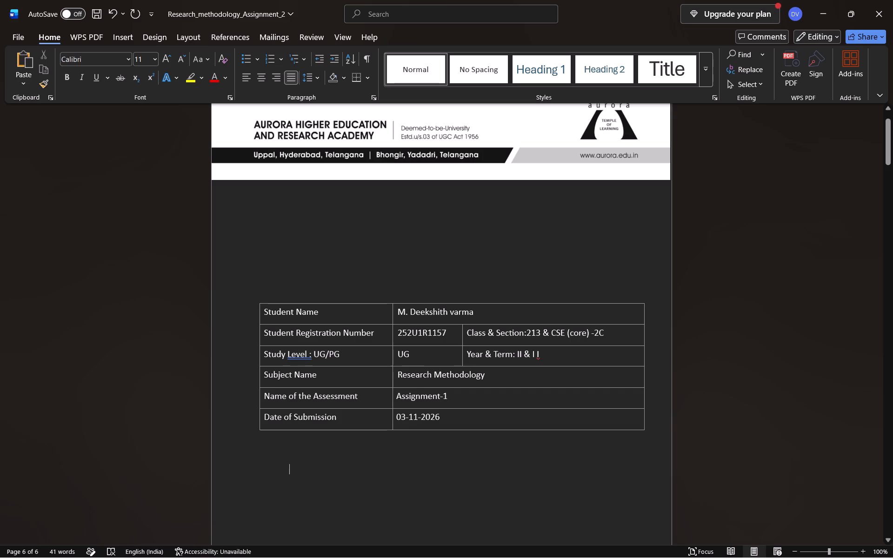
Resize the first Assignments-1 scan from its lower corner so it ends slightly above the page's bottom edge.
scroll(470, 471, "down", 9)
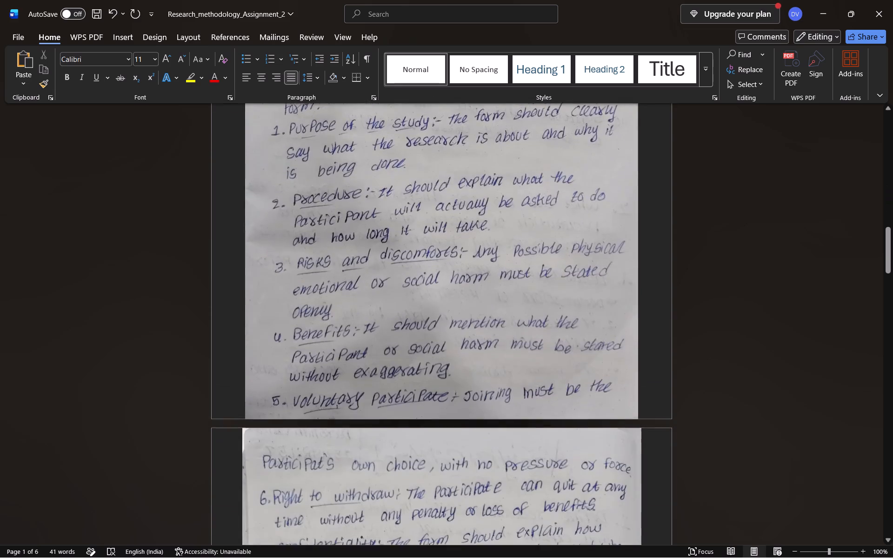
scroll(470, 471, "down", 2)
left_click(504, 252)
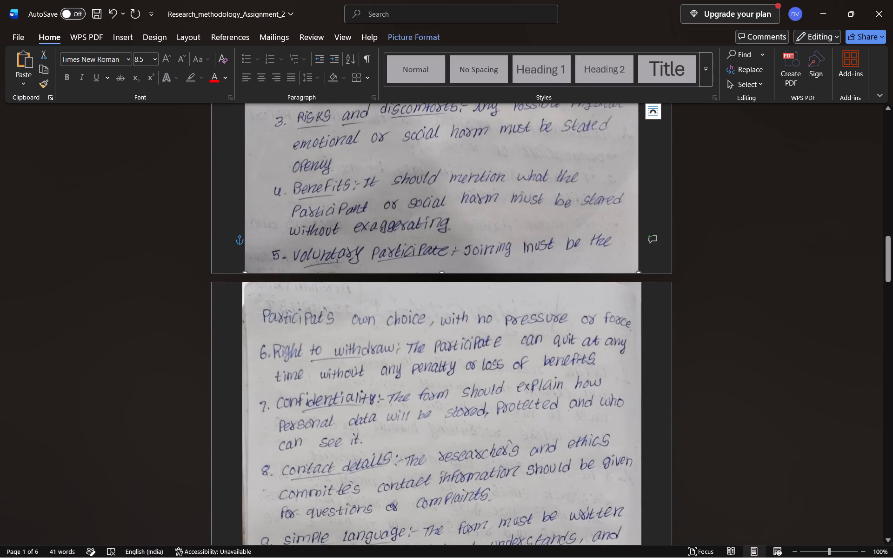
left_click(638, 273)
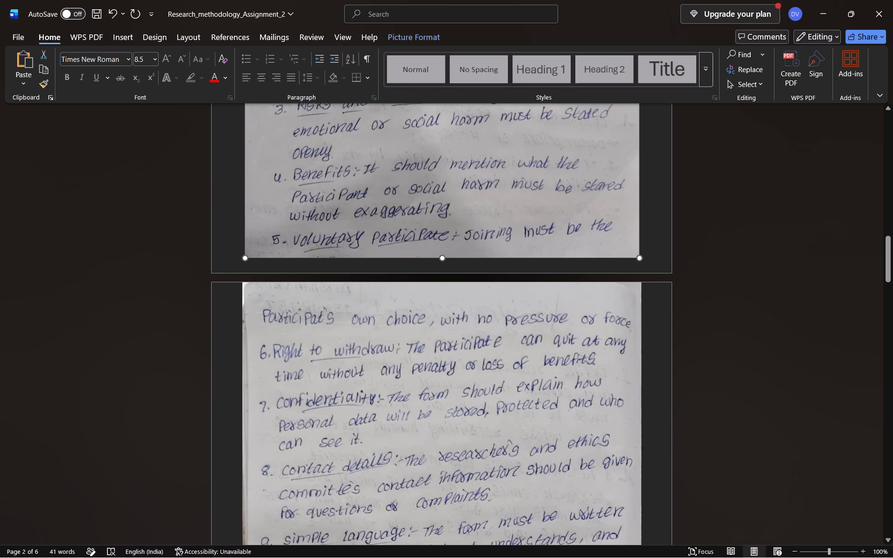
Examine the resized first scan's fit on its page and the cover page before it.
scroll(638, 200, "up", 1)
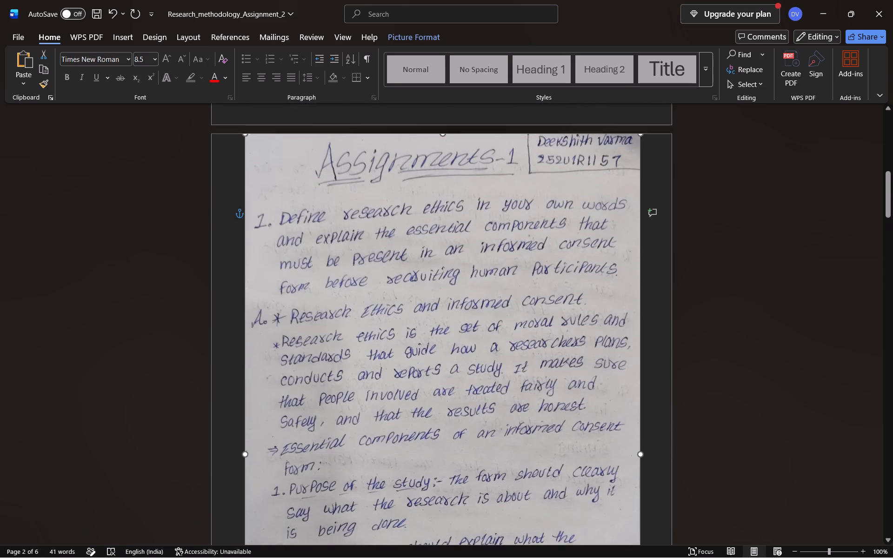
scroll(638, 200, "up", 5)
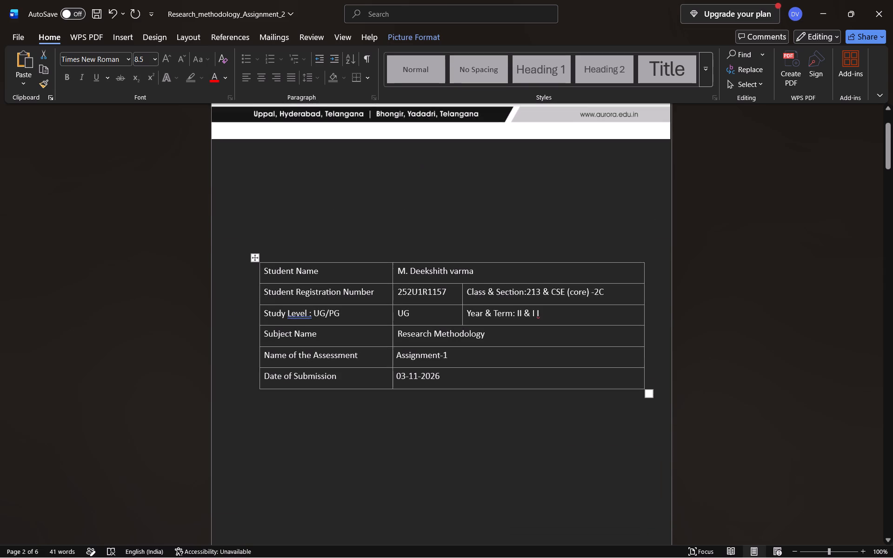
scroll(638, 200, "down", 2)
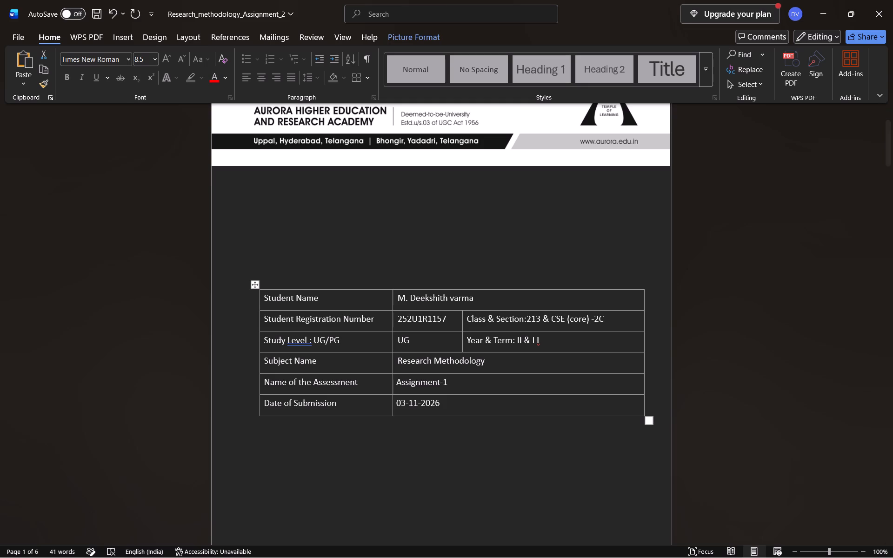
scroll(638, 200, "down", 7)
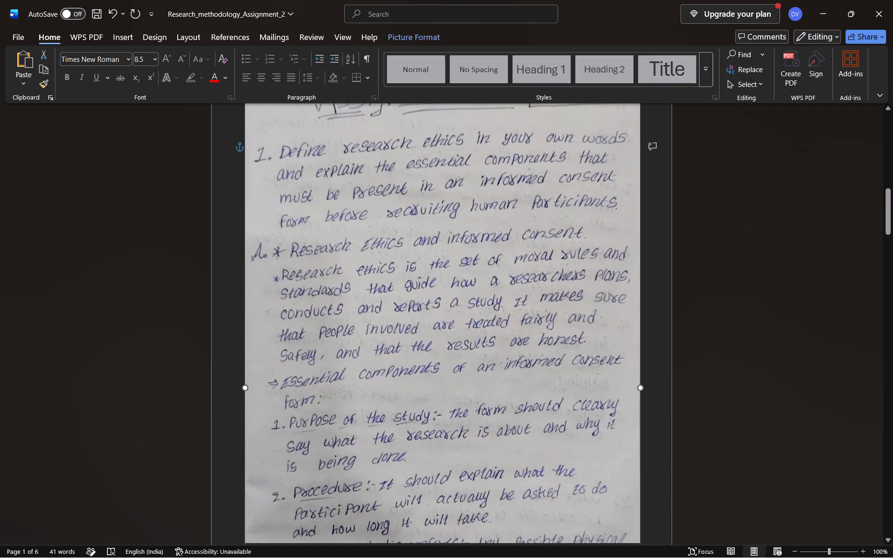
Shorten the scan containing item 6 'Right to withdraw' slightly from its lower corner, leaving a small gap at the page bottom.
scroll(638, 200, "down", 8)
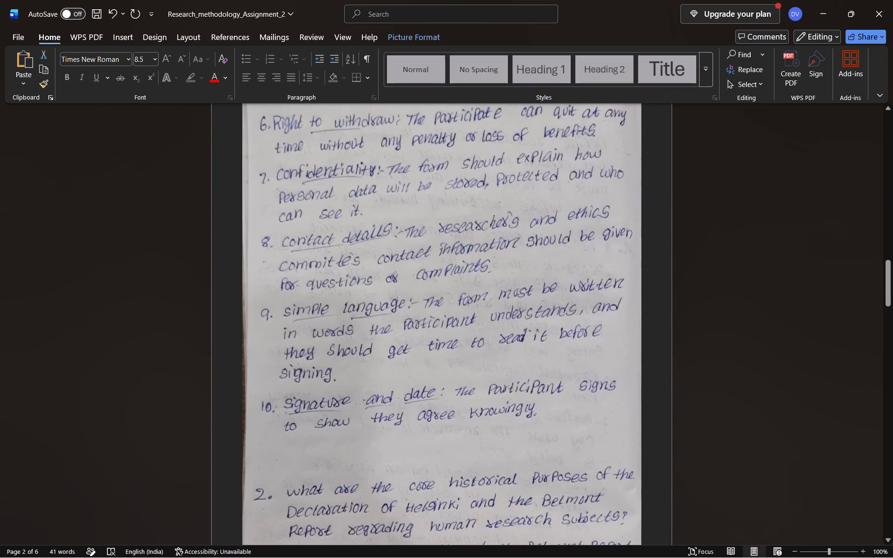
left_click(574, 334)
scroll(574, 334, "down", 4)
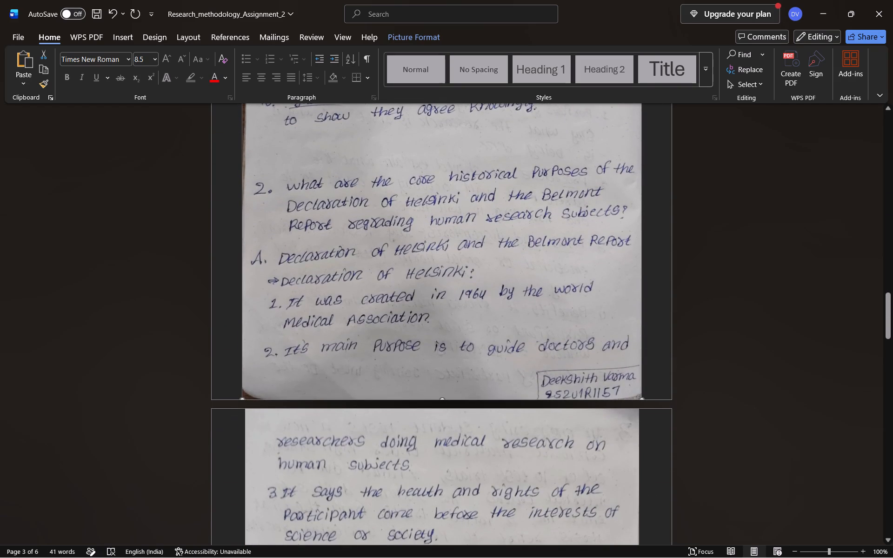
left_click_drag(642, 398, 641, 382)
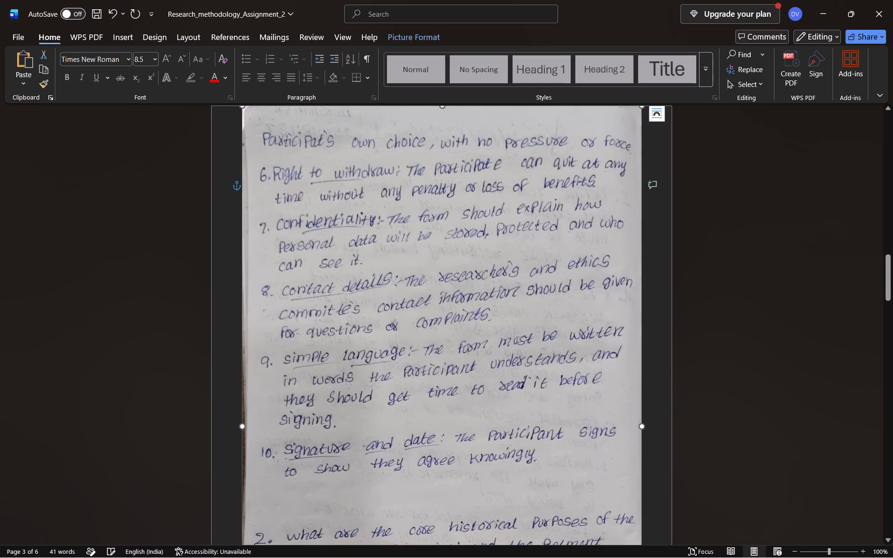
Shorten the scan containing the 'Belmont Report' section slightly from its lower corner, leaving a small gap at the page bottom.
scroll(635, 448, "down", 6)
left_click(518, 406)
scroll(518, 406, "down", 1)
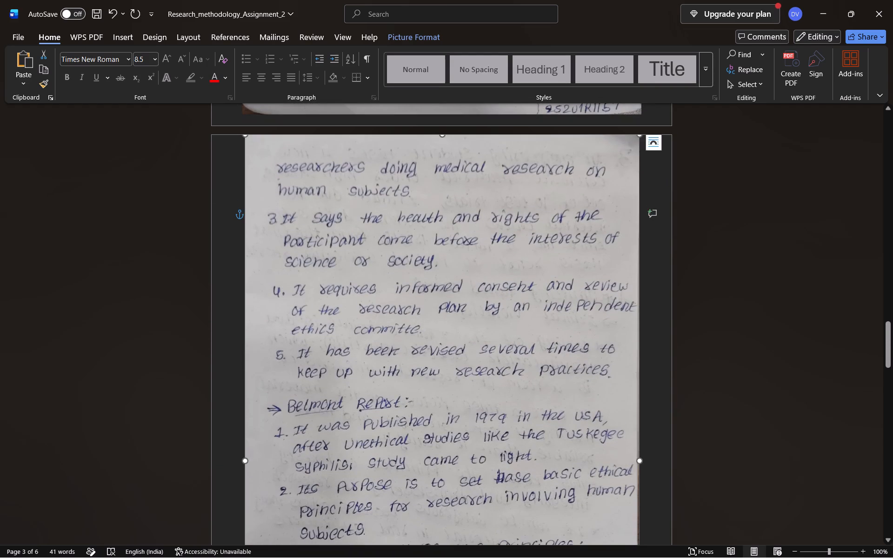
scroll(518, 406, "down", 4)
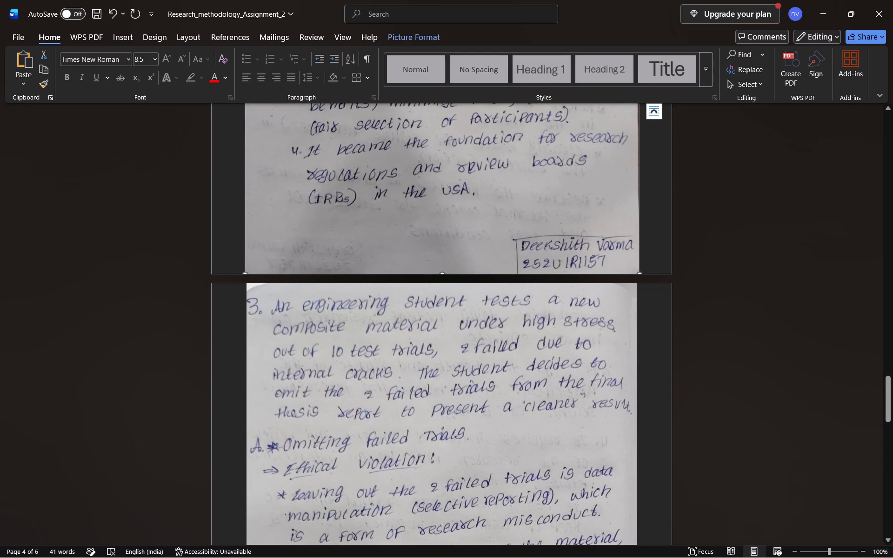
left_click_drag(639, 273, 639, 266)
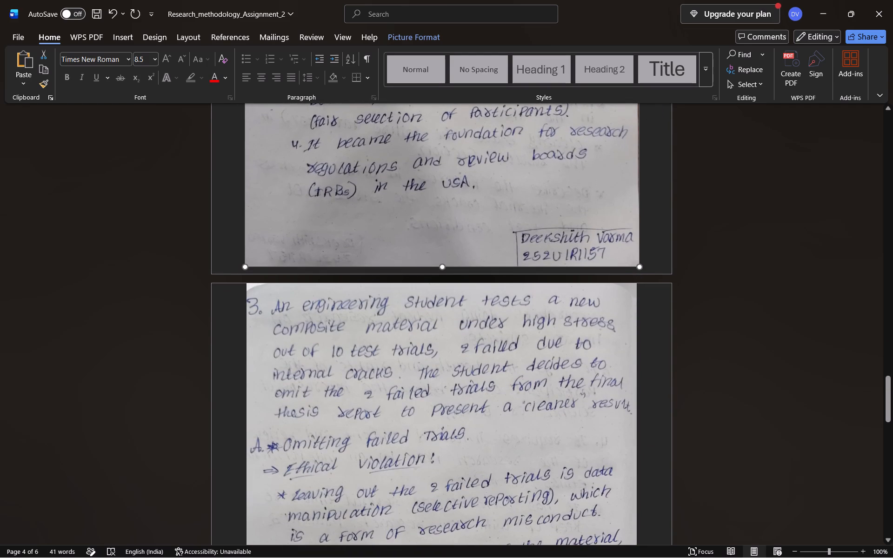
left_click_drag(639, 266, 639, 263)
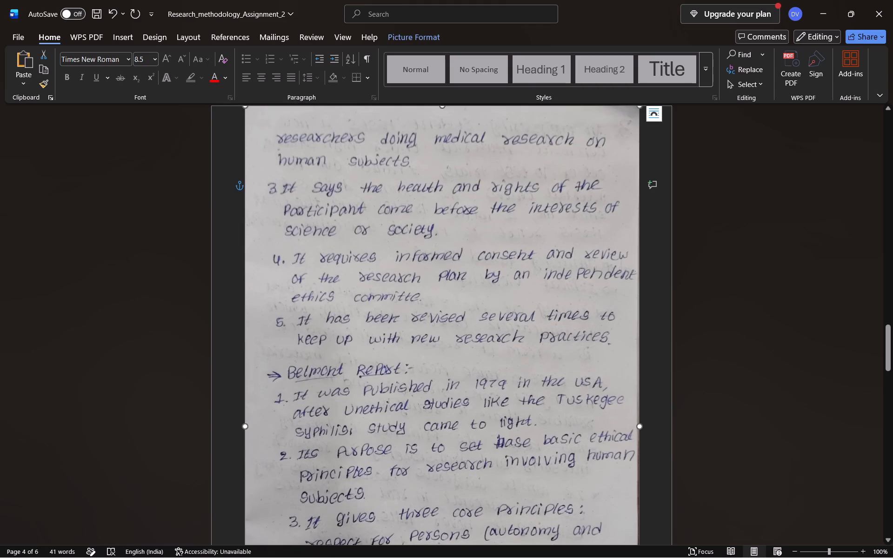
Shorten the scan with question 3 about omitted failed trials from its lower corner, leaving a small gap at the page bottom.
scroll(580, 418, "down", 7)
scroll(559, 301, "up", 2)
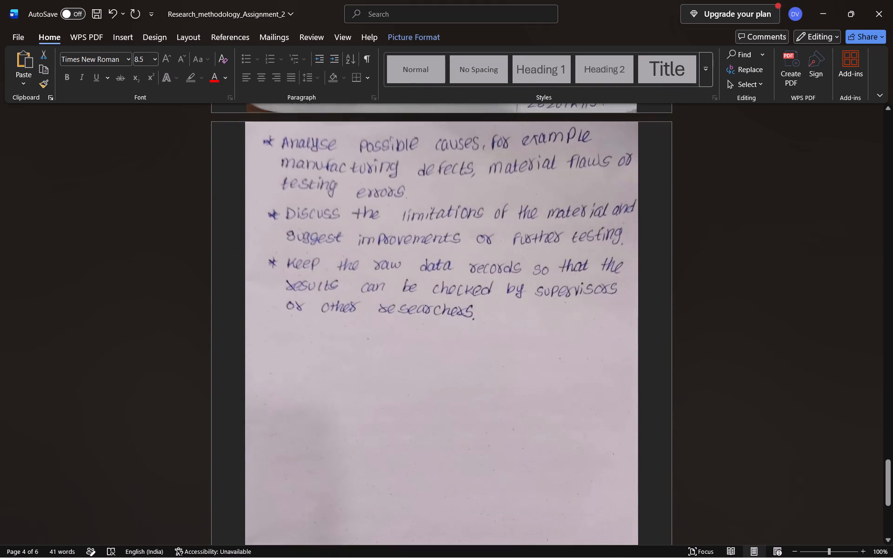
scroll(559, 301, "up", 3)
left_click(536, 259)
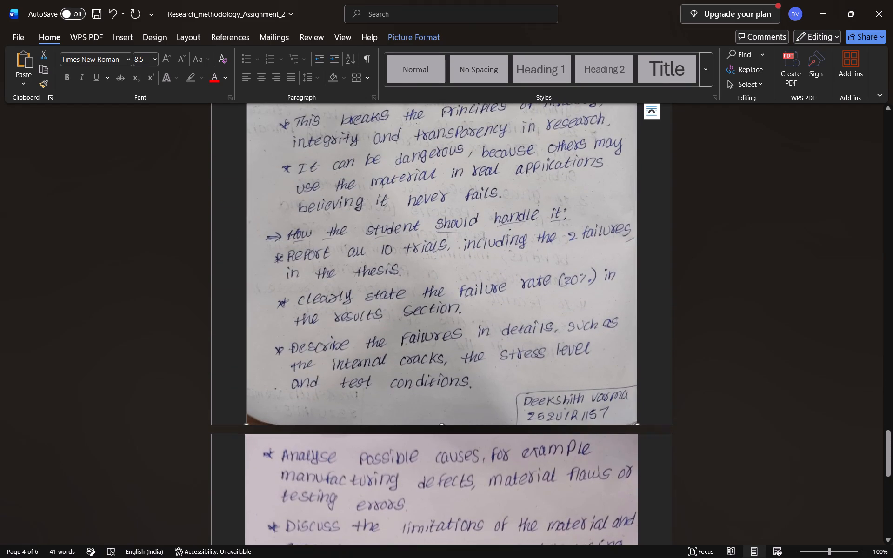
left_click_drag(636, 424, 636, 415)
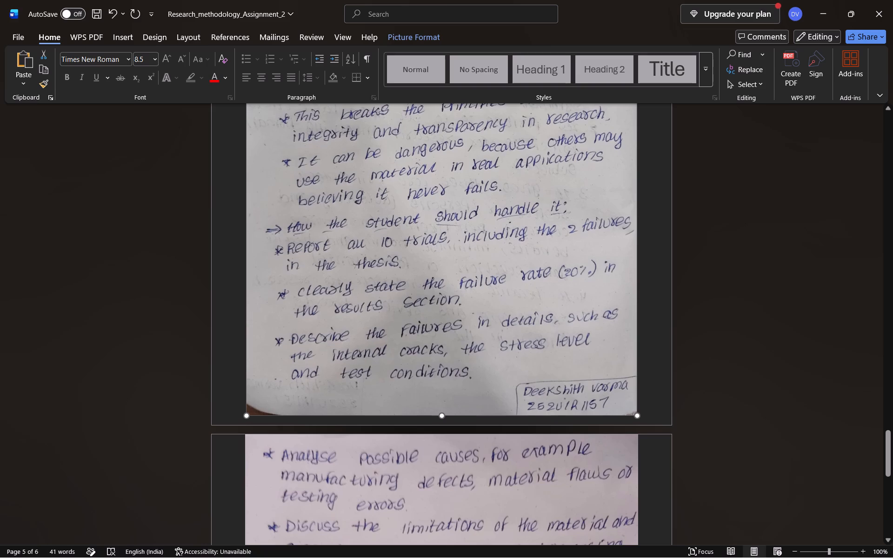
left_click_drag(636, 415, 636, 415)
Shorten the last scan, beginning 'Analyse possible causes', from its lower corner so it ends slightly above the page's bottom edge.
scroll(622, 476, "down", 6)
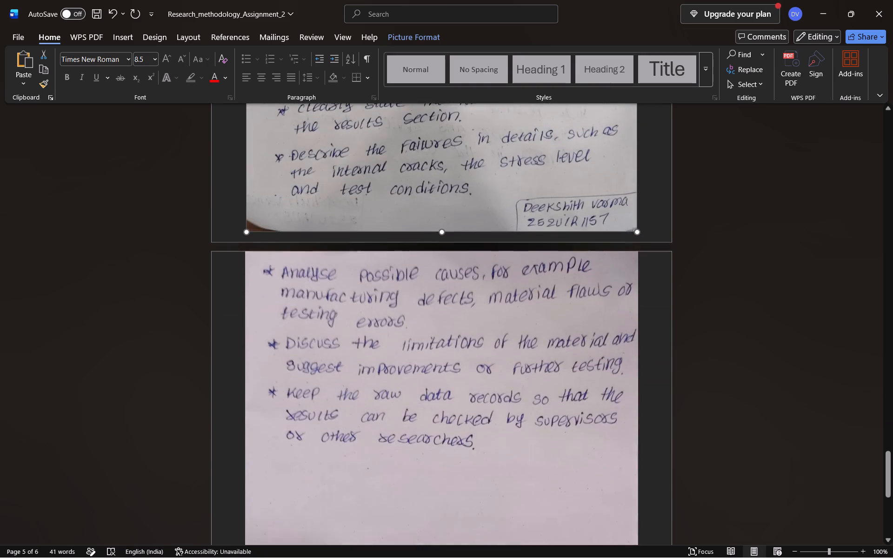
left_click(544, 442)
scroll(544, 442, "down", 5)
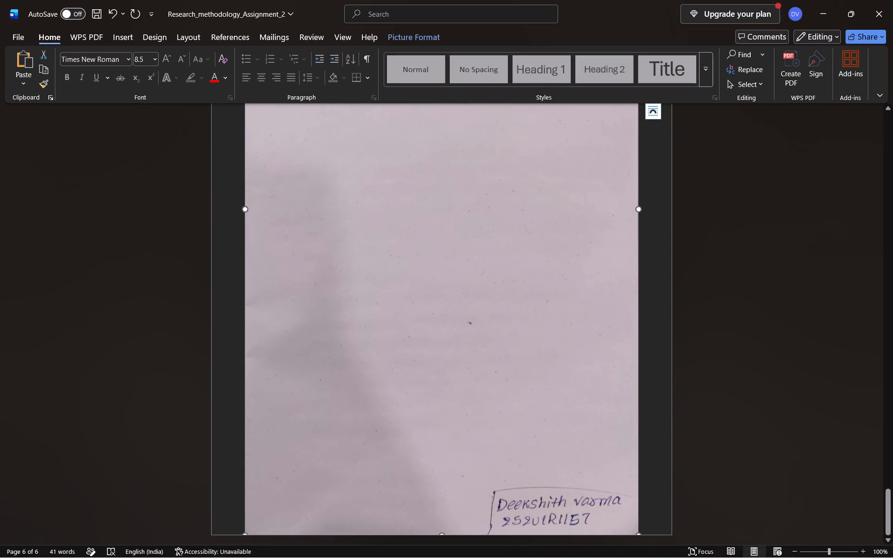
left_click_drag(638, 533, 638, 529)
left_click_drag(638, 529, 639, 505)
Review the resized scans back up to the cover page and check its student details table.
scroll(660, 318, "up", 6)
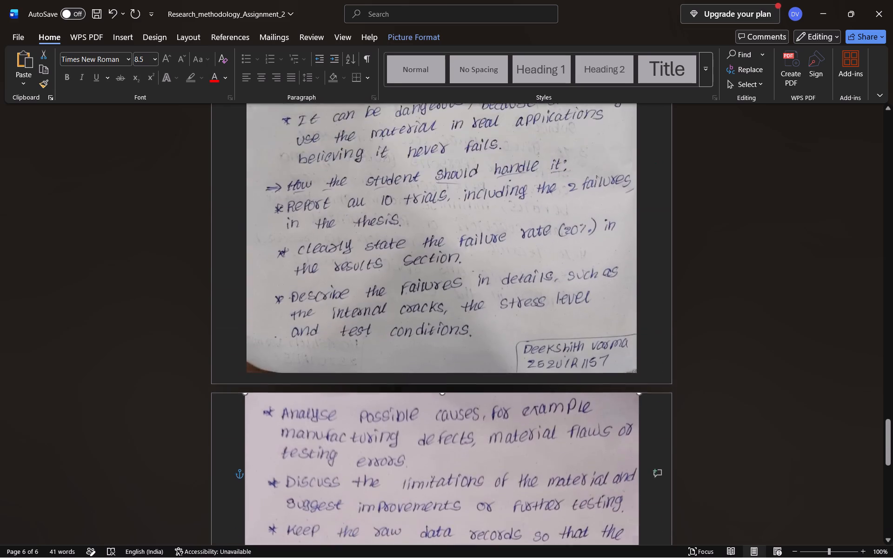
scroll(660, 318, "up", 15)
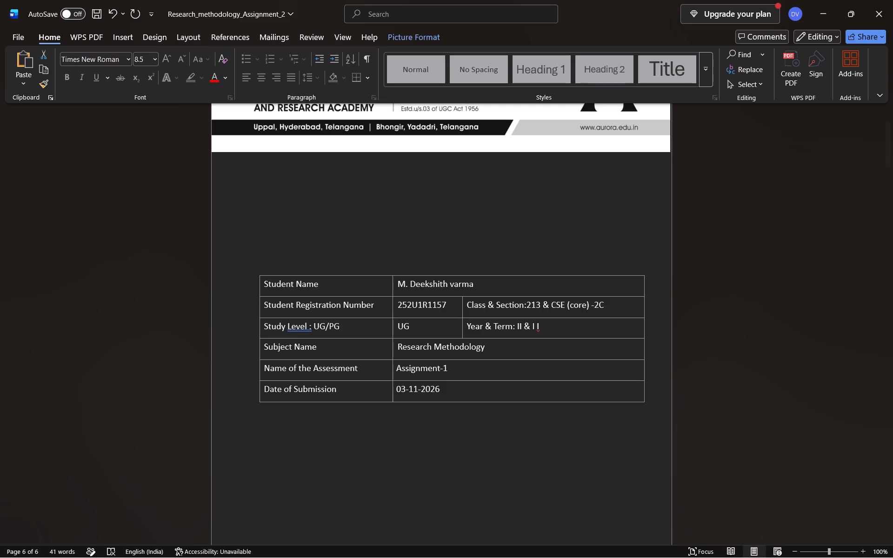
scroll(669, 418, "down", 2)
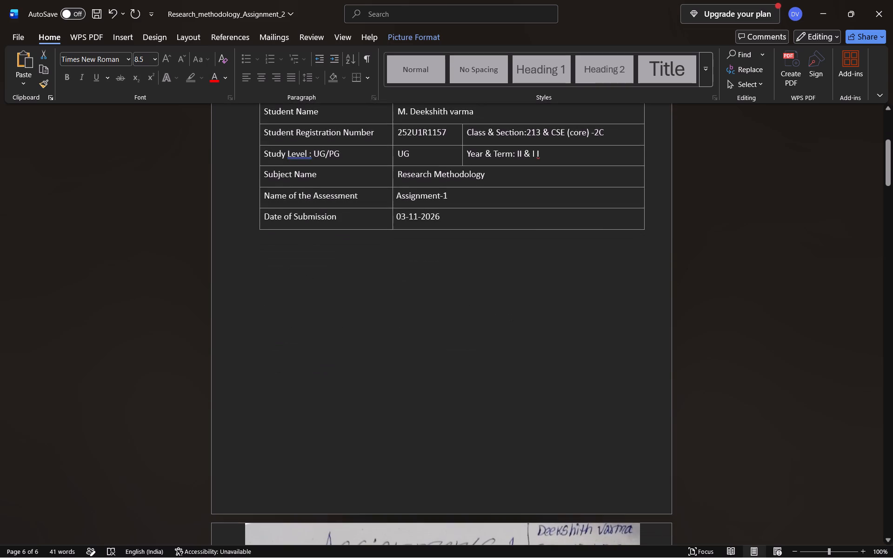
scroll(669, 418, "up", 4)
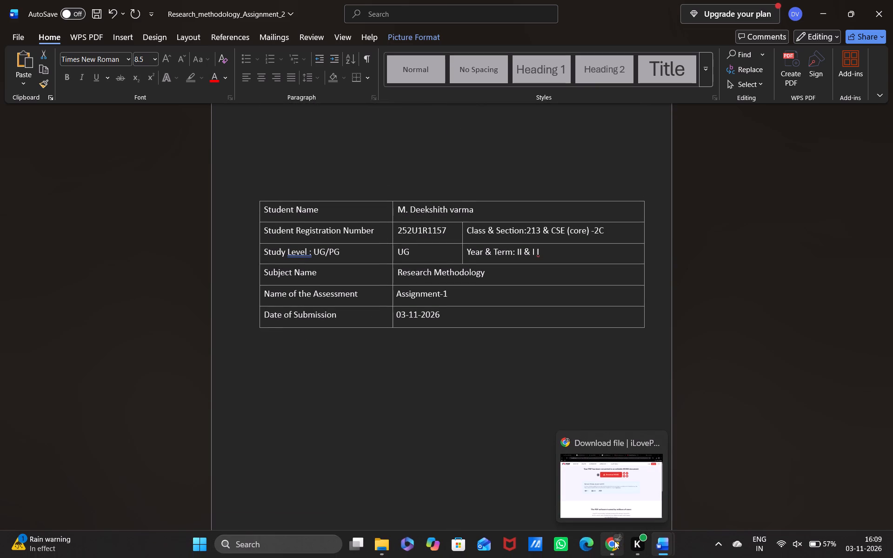
Switch to the Aurora University portal in Chrome and open the assessments of the Research And Publication Ethics course.
left_click(614, 541)
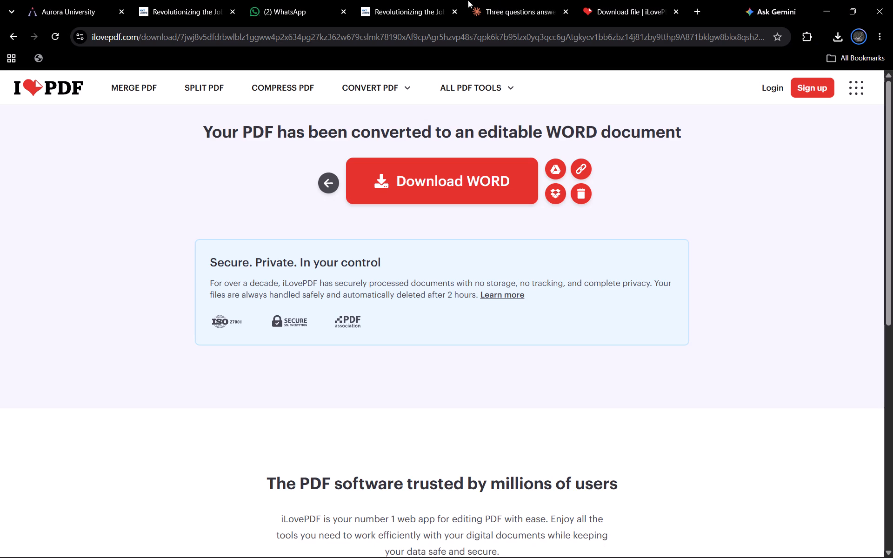
left_click(108, 0)
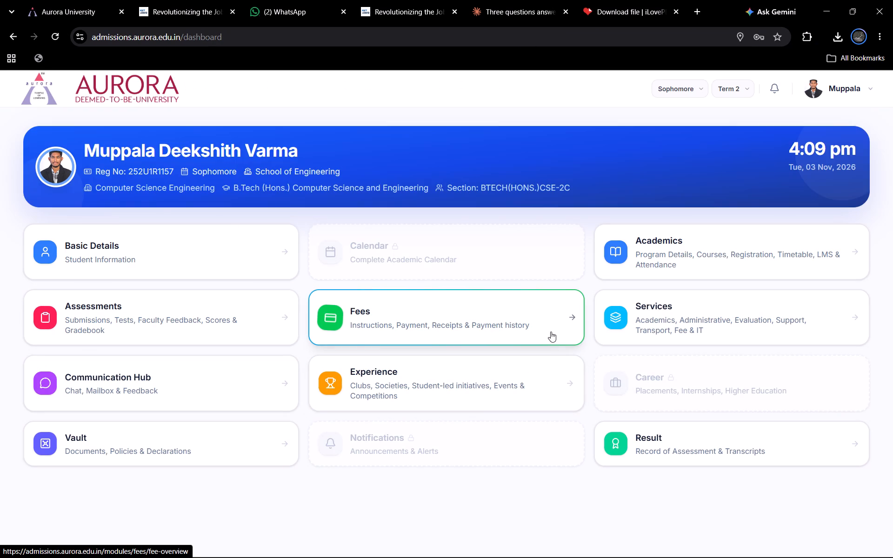
left_click(254, 314)
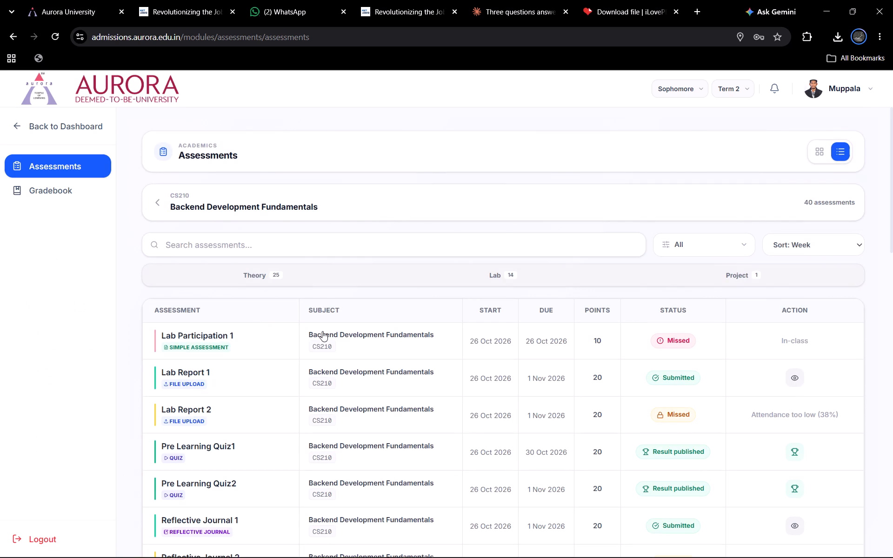
left_click(159, 203)
scroll(489, 426, "down", 1)
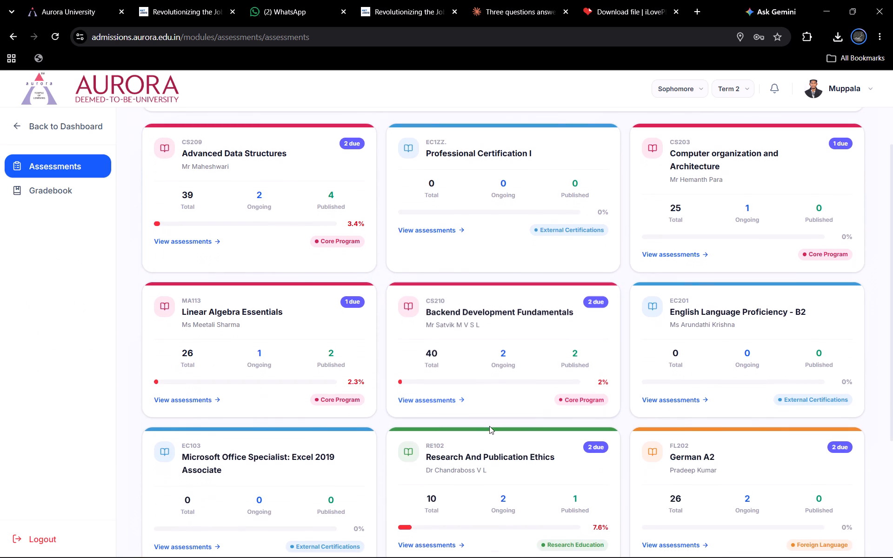
left_click(494, 472)
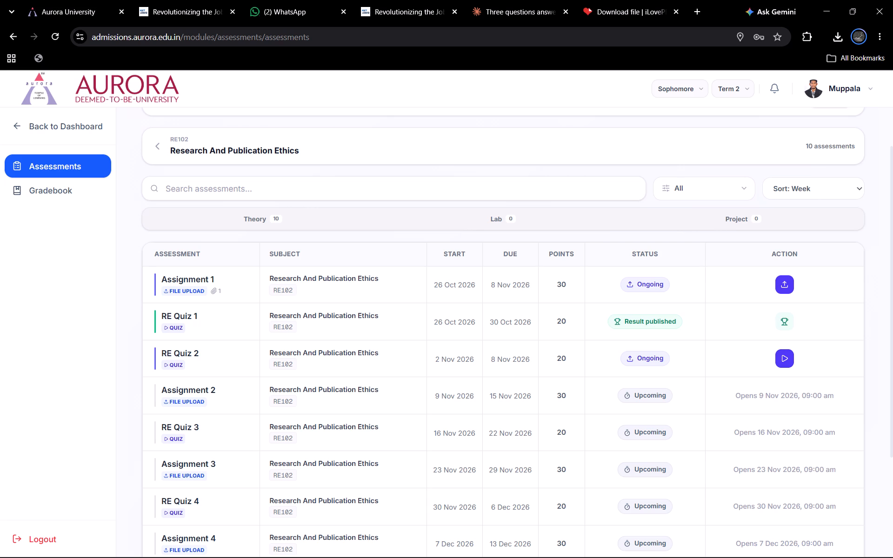
Copy the words 'And Publication Ethics' from the course title above the assessment list.
left_click_drag(297, 148, 170, 154)
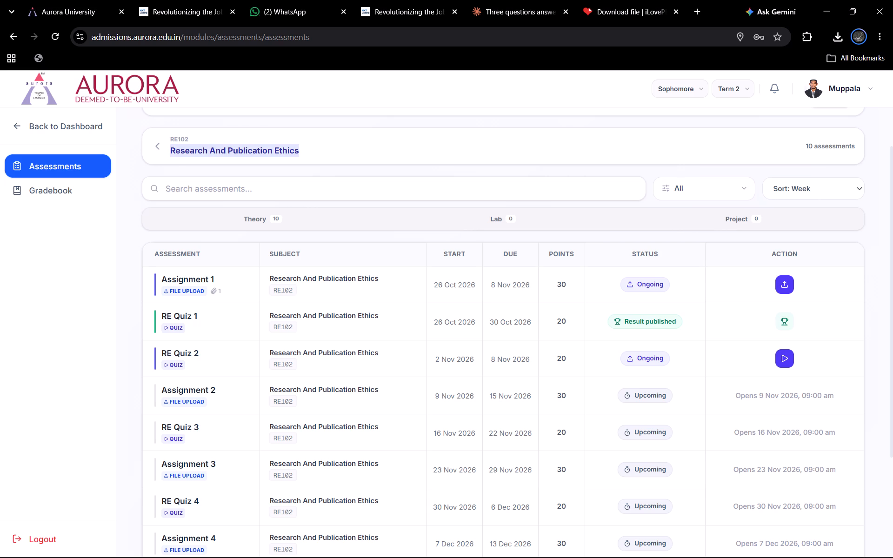
left_click_drag(170, 154, 174, 156)
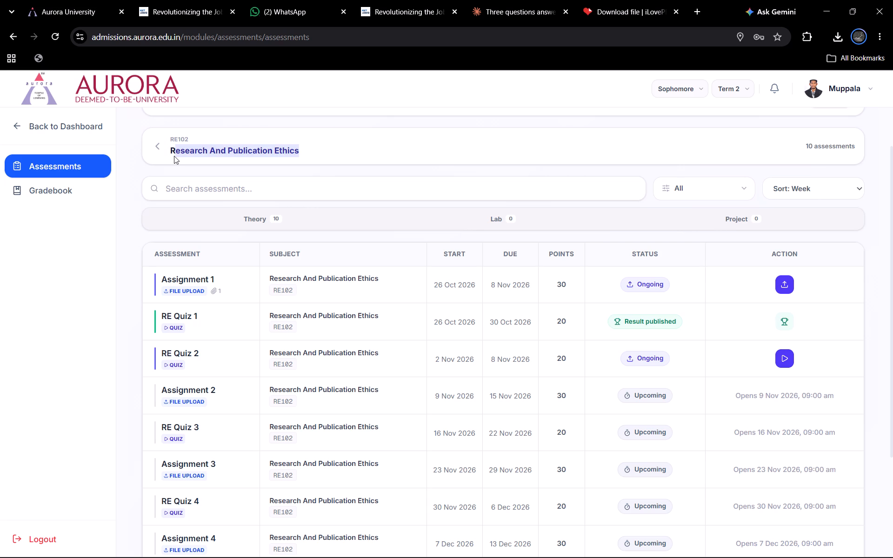
left_click(174, 156)
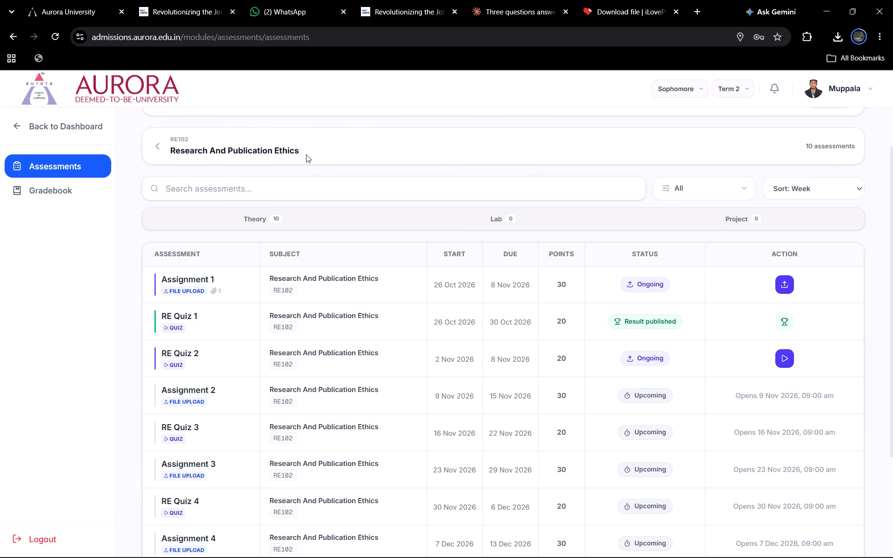
left_click_drag(303, 153, 280, 151)
left_click_drag(280, 151, 209, 155)
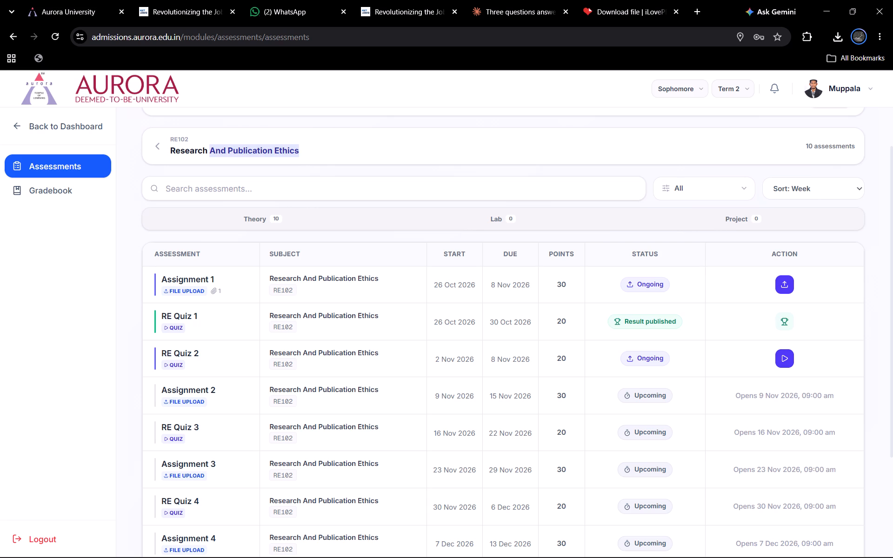
key("ctrl+c")
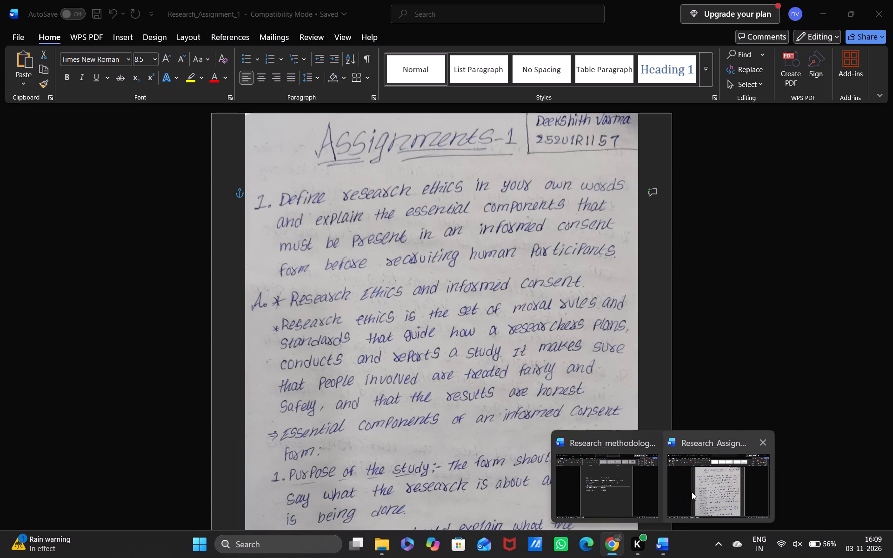
Back in the Research_methodology_Assignment_2 Word document, replace 'Methodology' in the cover page's Subject Name with the copied 'And Publication Ethics'.
left_click(692, 492)
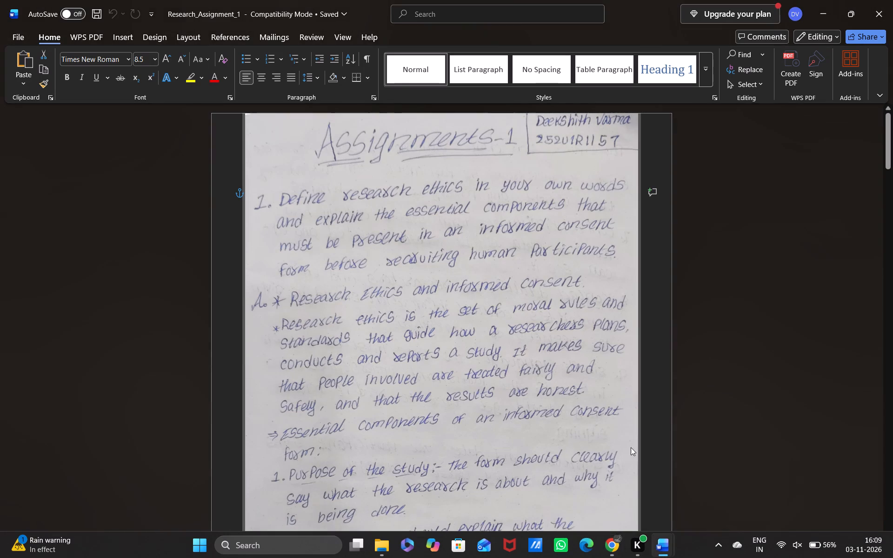
scroll(565, 400, "up", 5)
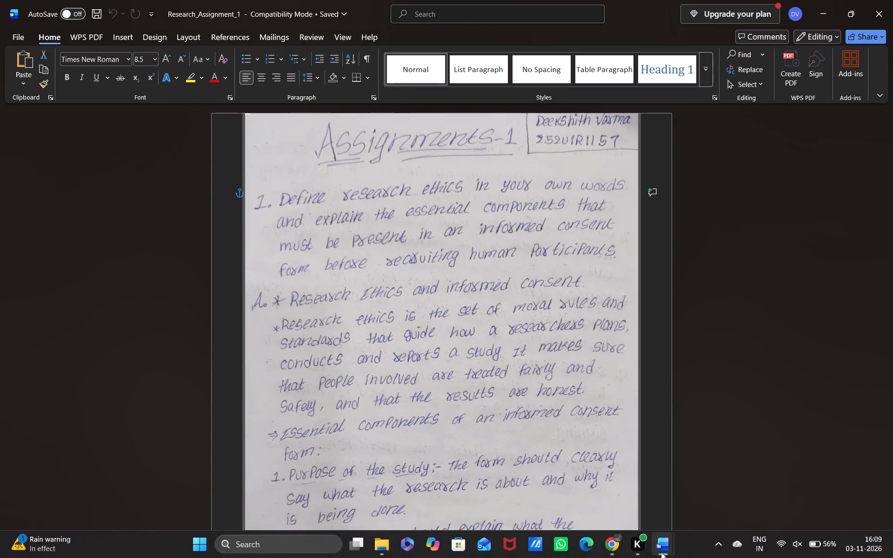
left_click(629, 496)
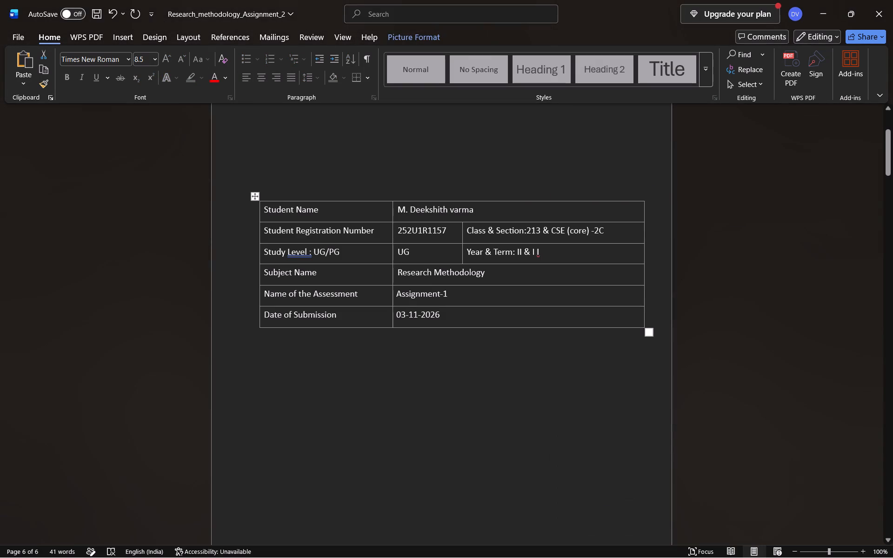
left_click(514, 273)
key("BackSpace")
key("BackSpace")
key("BackSpace")
key("BackSpace")
key("BackSpace")
key("BackSpace")
key("BackSpace")
key("BackSpace")
key("BackSpace")
key("BackSpace")
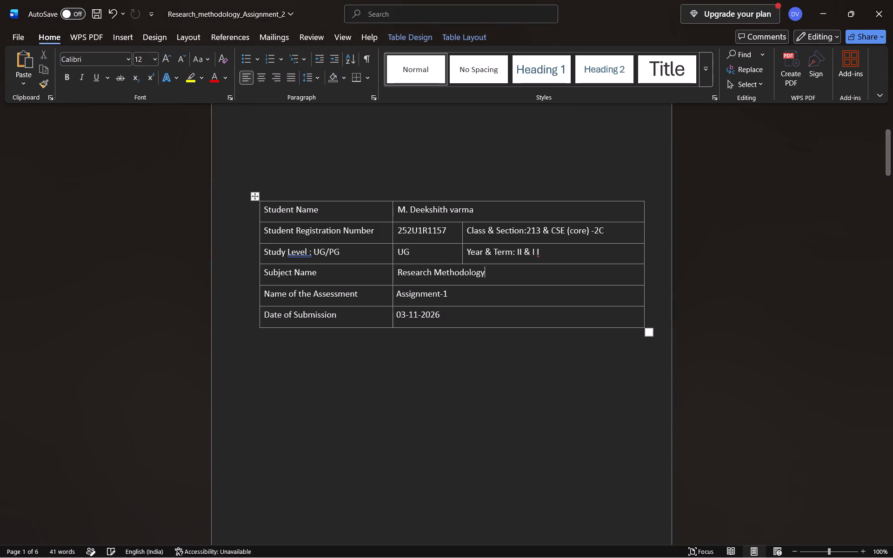
key("BackSpace")
key("BackSpace")
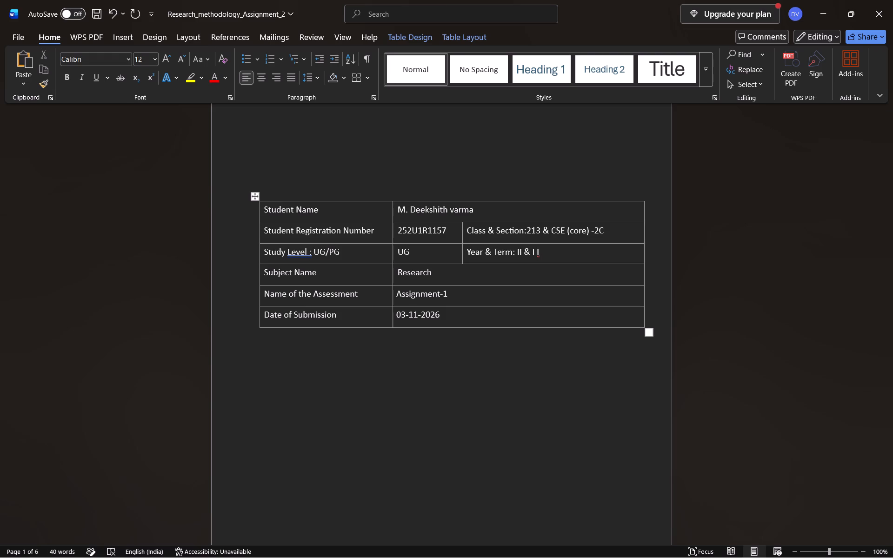
key("ctrl+v")
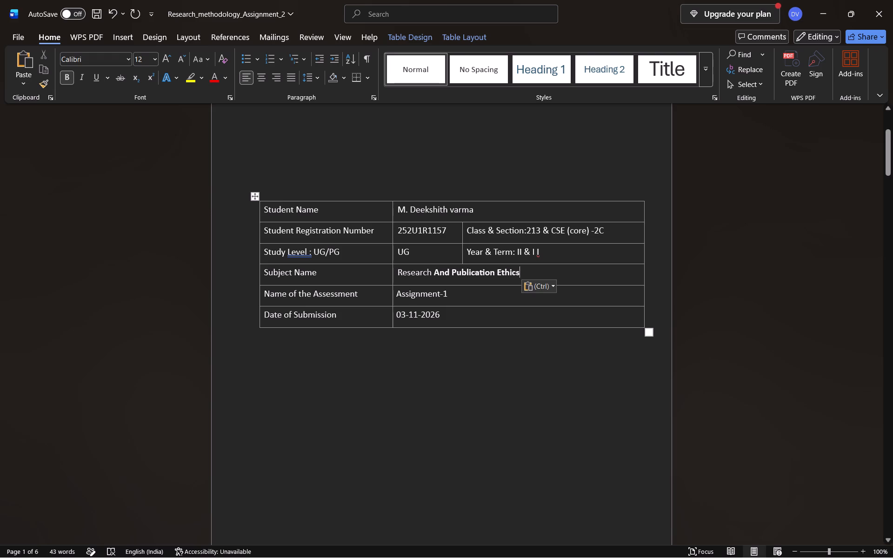
Remove the bold formatting from 'And Publication Ethics' in the Subject Name row and check the cover page.
left_click_drag(528, 273, 450, 269)
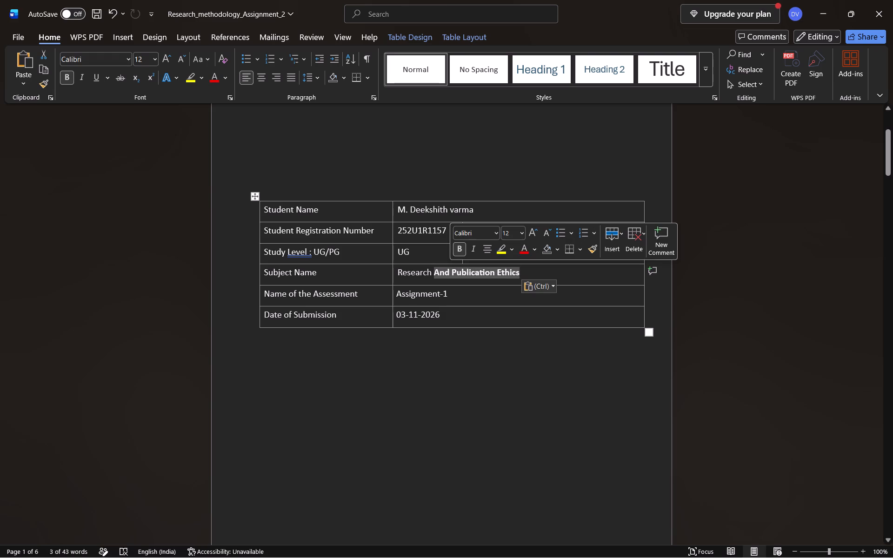
left_click(460, 252)
left_click(475, 405)
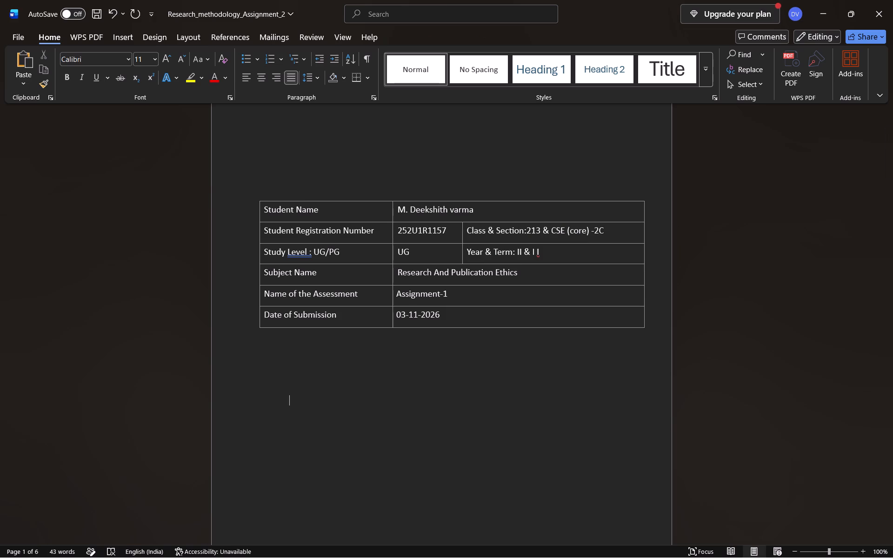
scroll(475, 405, "up", 1)
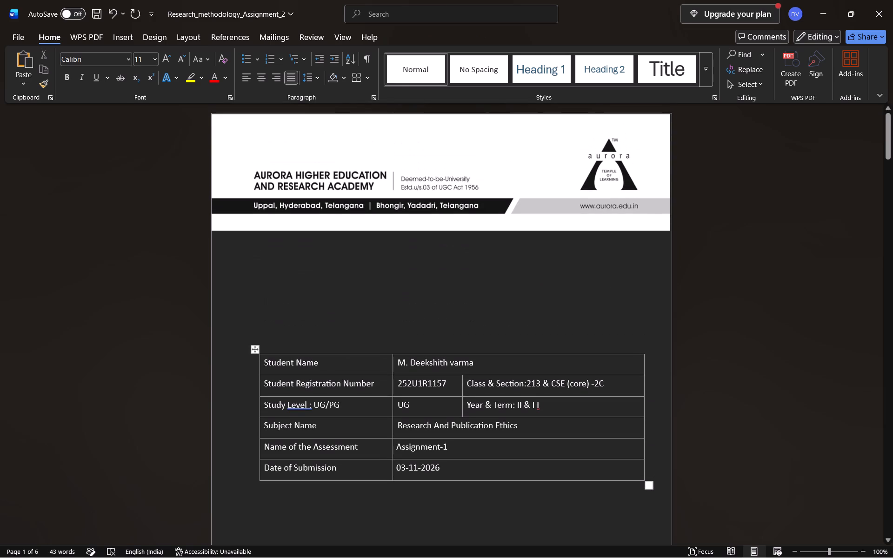
Copy the text 'Research And Publication Ethics' from the cover page's Subject Name row.
left_click_drag(523, 424, 398, 416)
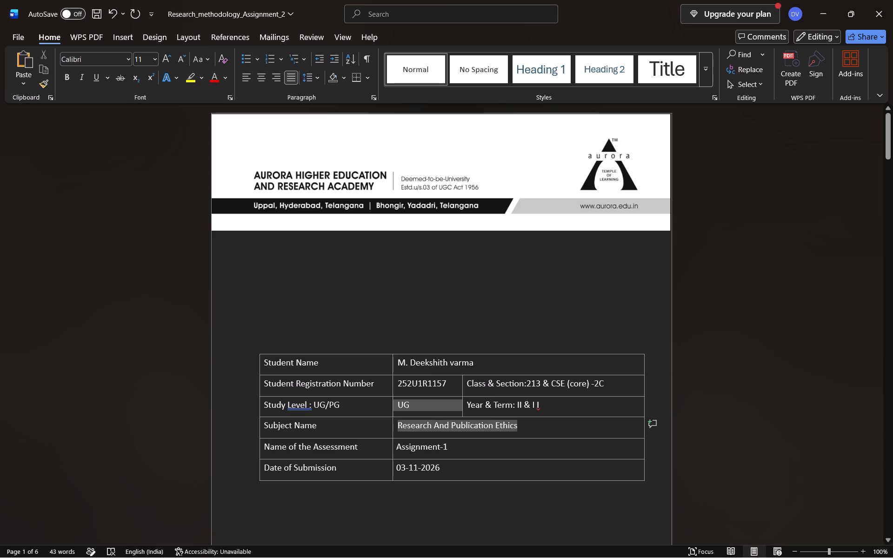
left_click_drag(398, 416, 411, 424)
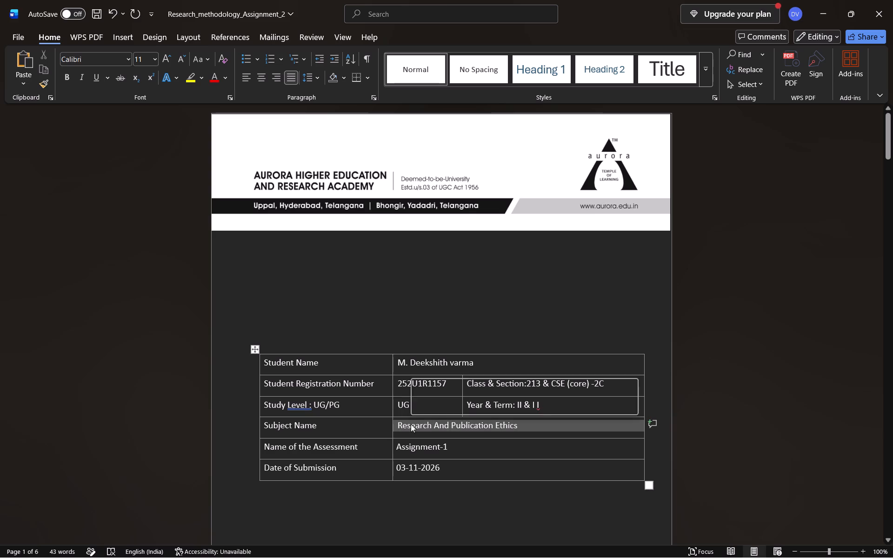
key("ctrl+c")
left_click(543, 424)
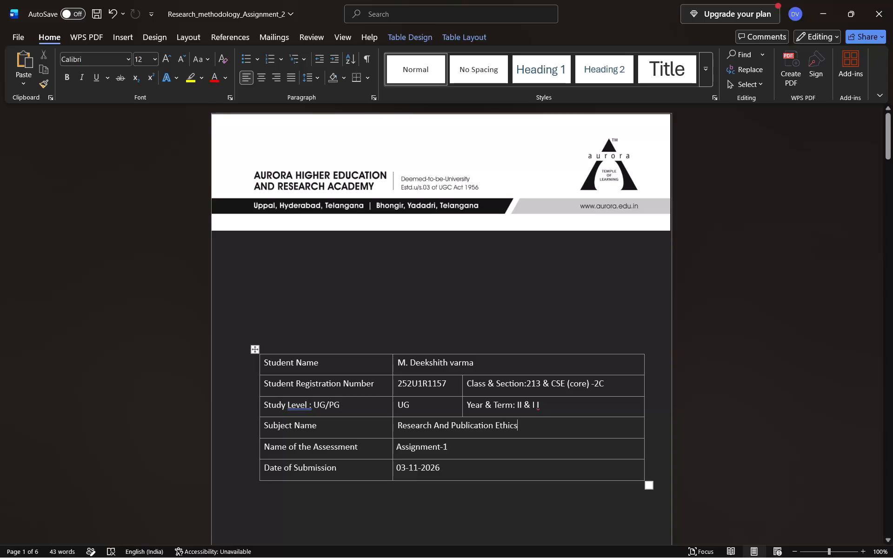
Look through the whole document, from the cover page to the last handwritten scans, to check the layout.
scroll(507, 528, "up", 1)
scroll(507, 528, "down", 5)
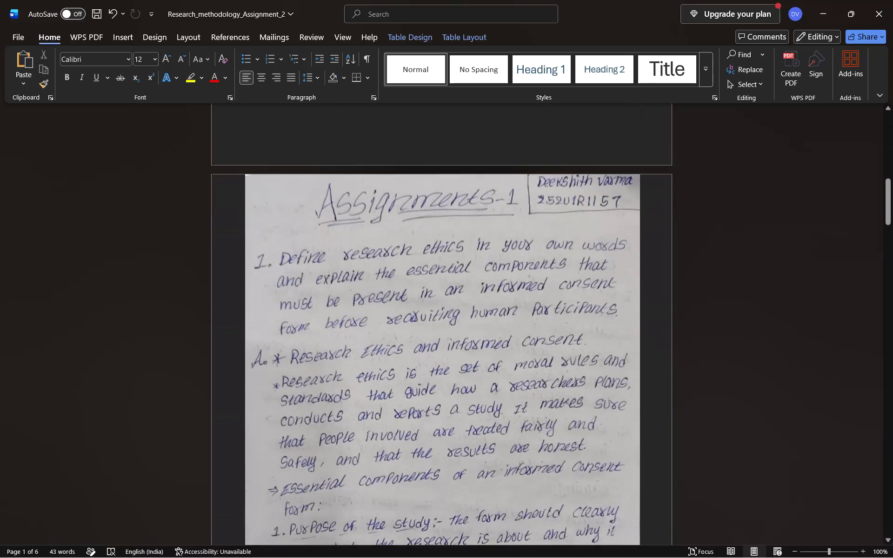
scroll(507, 528, "down", 11)
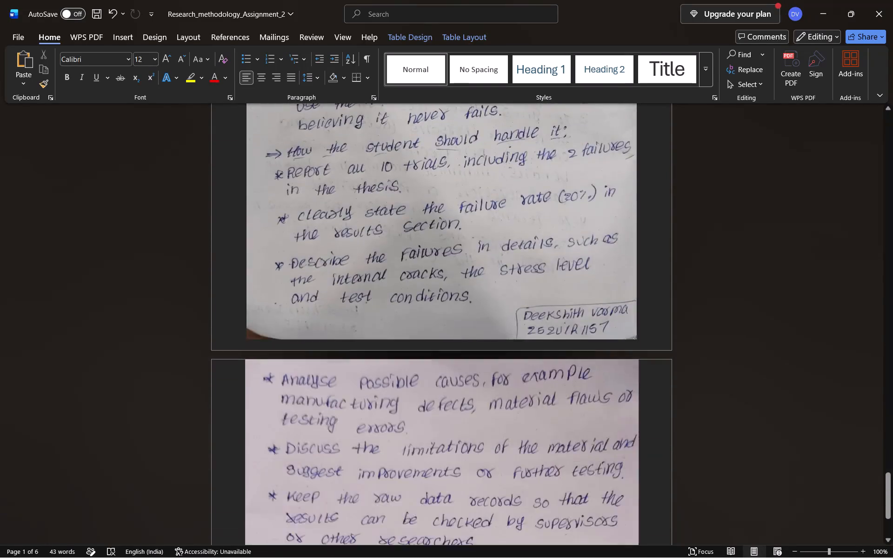
scroll(507, 528, "down", 3)
scroll(507, 528, "up", 20)
scroll(507, 528, "up", 12)
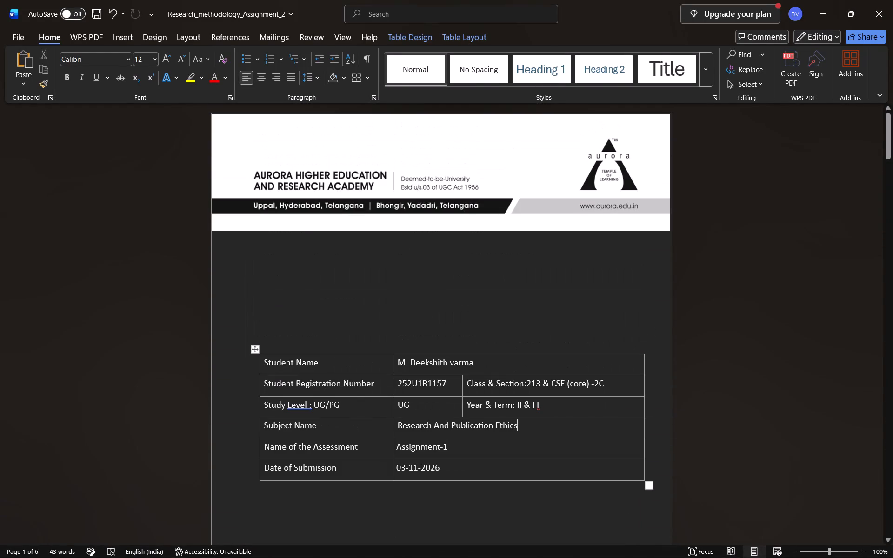
Set up saving a copy of the document in the Desktop's S_Term_2 folder with PDF as the file type.
left_click(28, 33)
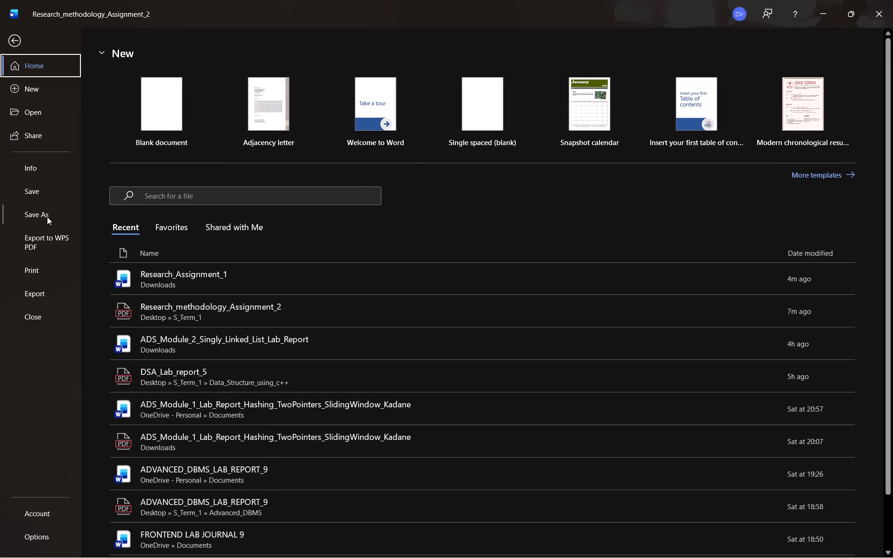
left_click(47, 217)
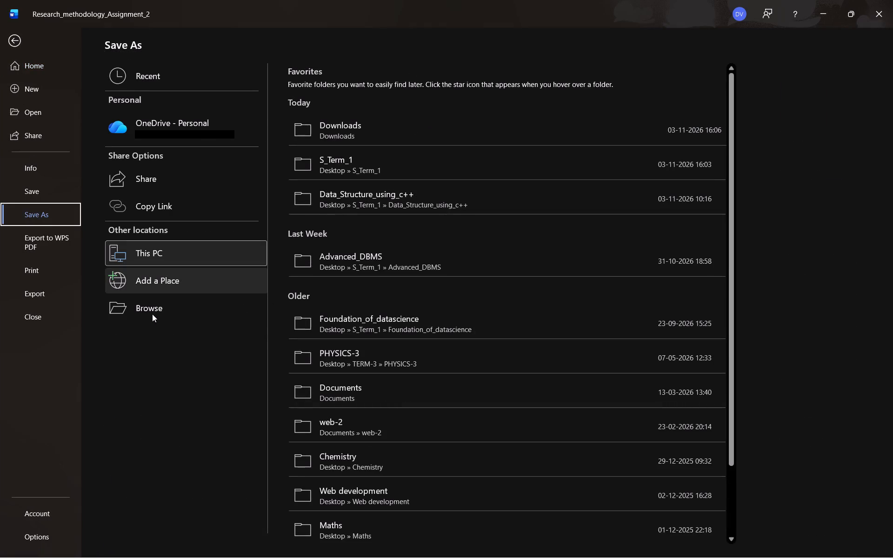
left_click(152, 314)
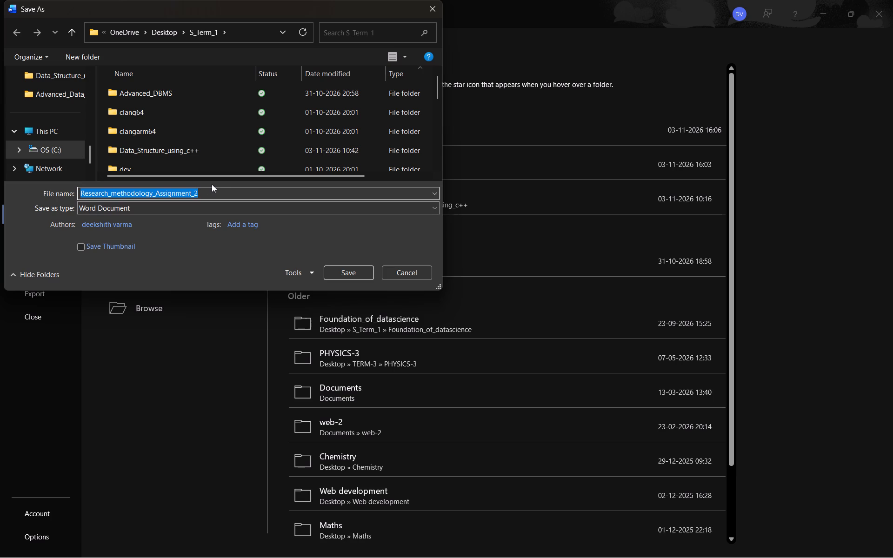
scroll(56, 131, "up", 3)
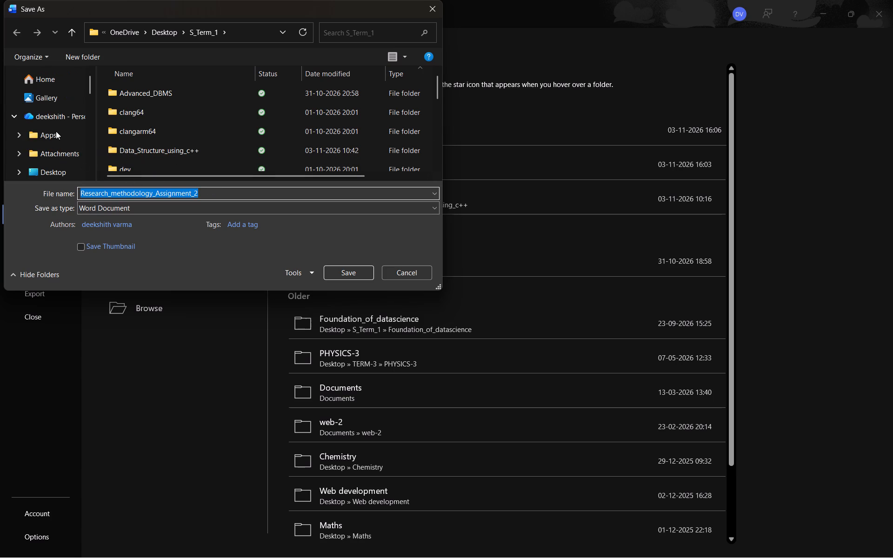
left_click(52, 171)
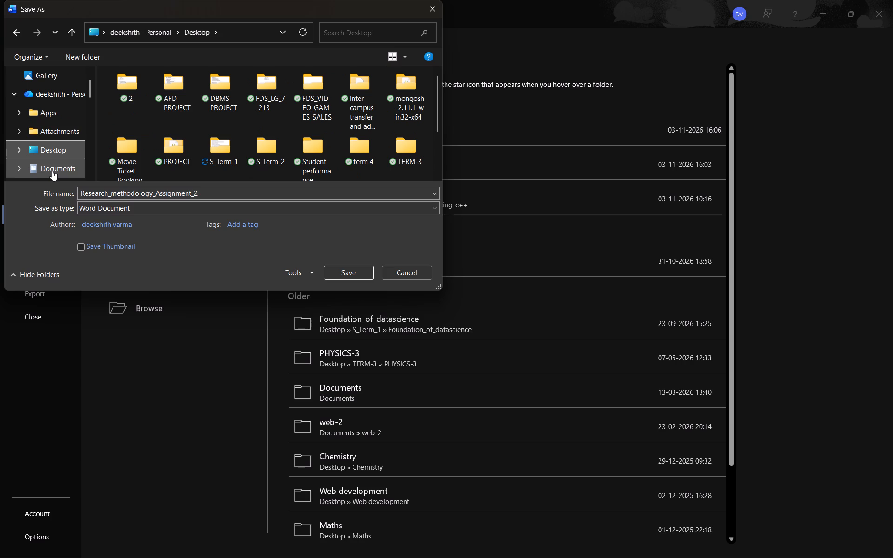
left_click(254, 148)
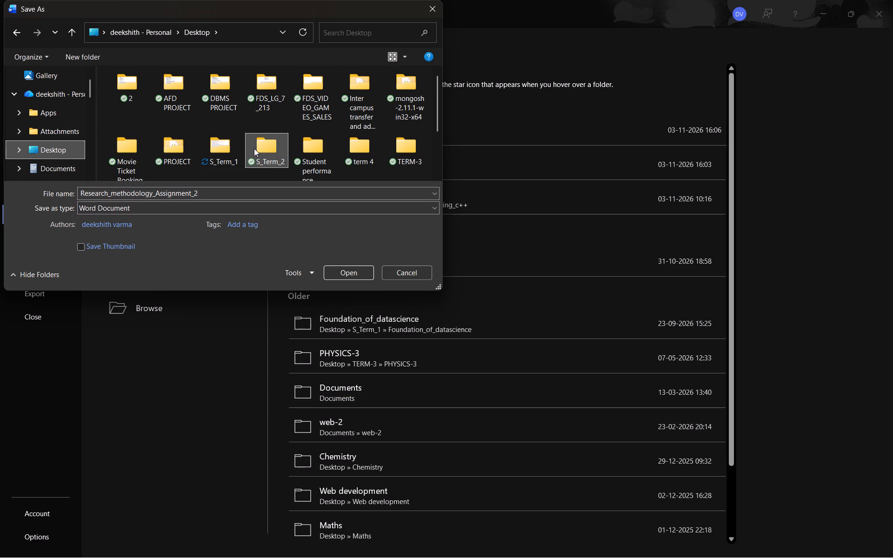
double_click(254, 148)
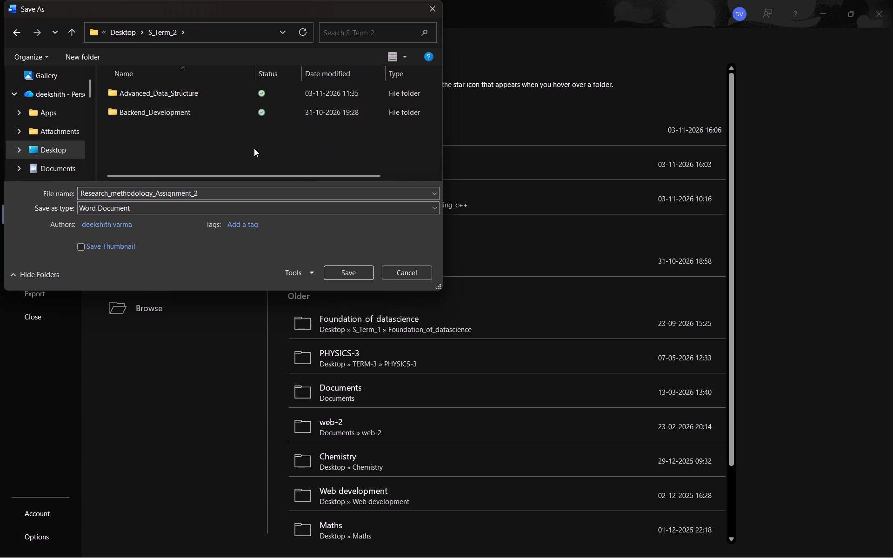
left_click(200, 208)
left_click(192, 272)
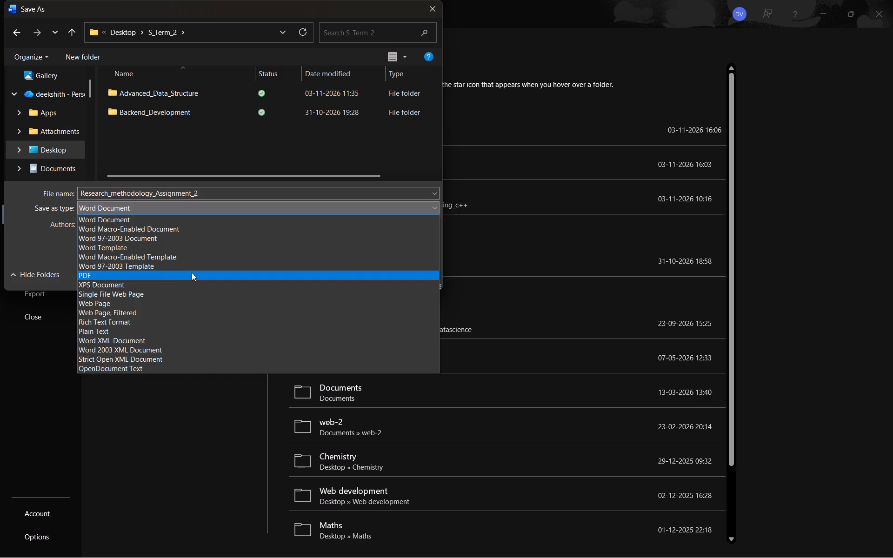
Replace 'Research_methodology' in the PDF's file name with the copied 'Research And Publication Ethics', keeping '_Assignment_2'.
left_click(219, 196)
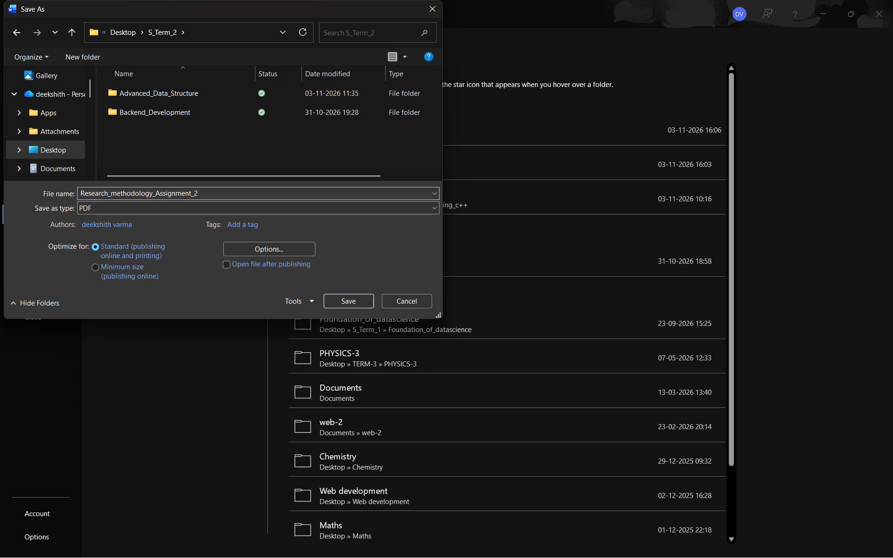
left_click(153, 195)
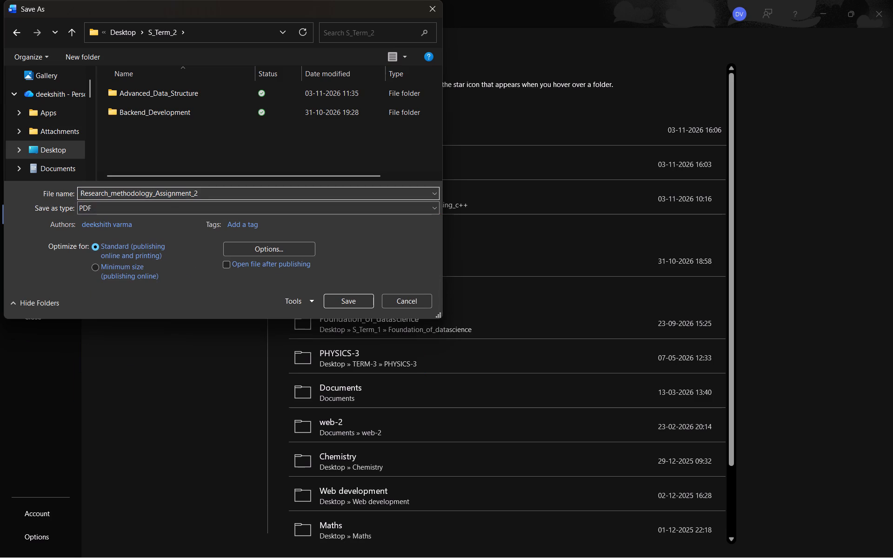
key("BackSpace")
key("BackSpace")
key("BackSpace")
key("BackSpace")
key("BackSpace")
key("BackSpace")
key("BackSpace")
key("BackSpace")
key("BackSpace")
key("BackSpace")
key("BackSpace")
key("BackSpace")
key("BackSpace")
key("BackSpace")
key("BackSpace")
key("BackSpace")
key("BackSpace")
key("BackSpace")
key("BackSpace")
key("BackSpace")
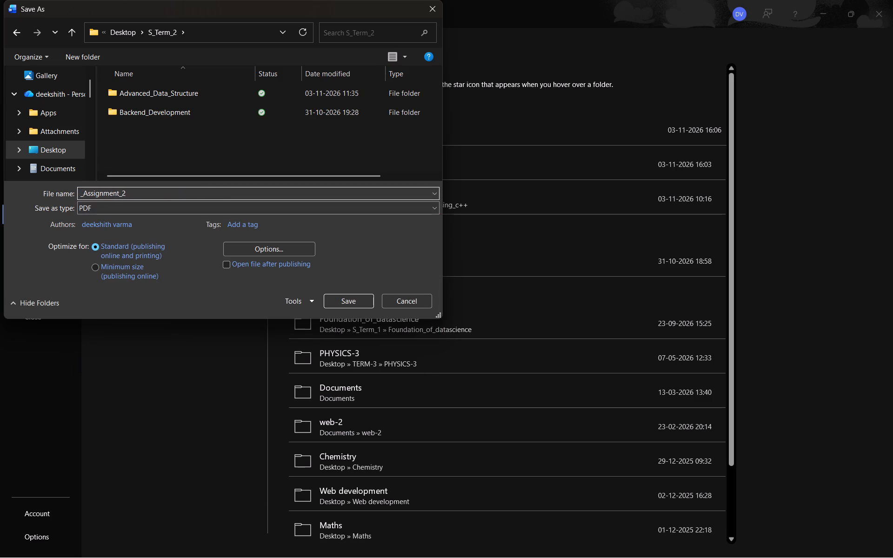
key("ctrl+v")
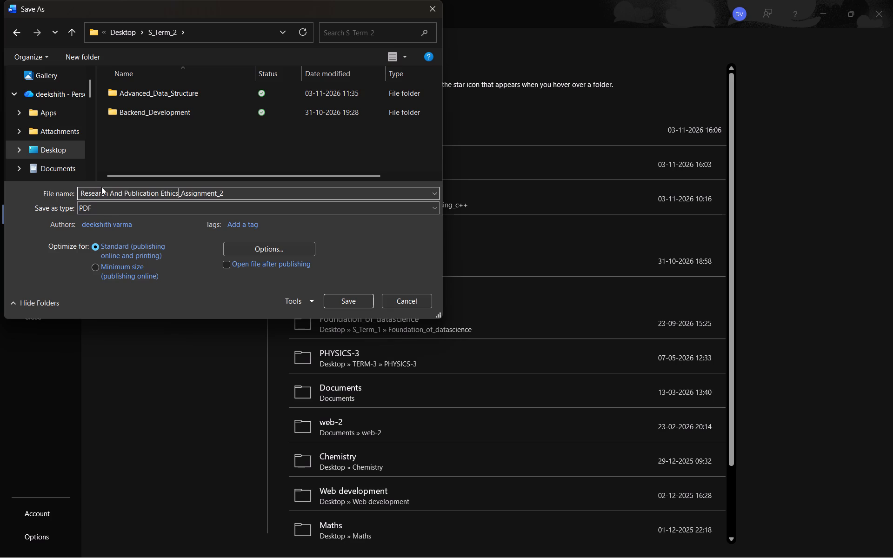
Replace the spaces in the file name with underscores, giving Research_And_Publication_Ethics_Assignment_2, and save the PDF.
left_click(81, 190)
key("BackSpace")
key("Right")
key("Right")
key("Right")
key("Right")
key("Right")
key("Right")
key("Right")
key("Right")
key("Right")
key("BackSpace")
key("shift+underscore")
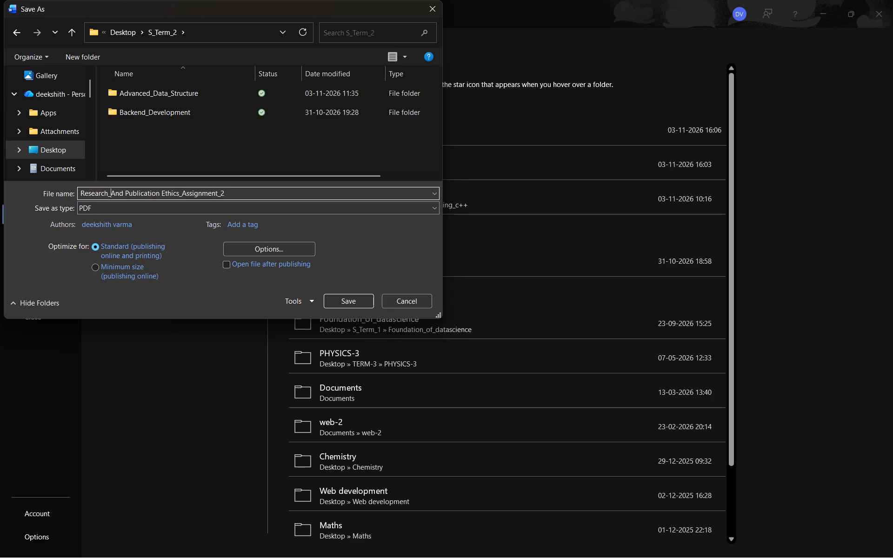
key("Right")
key("Right")
key("Right")
key("Right")
key("Right")
key("Left")
key("BackSpace")
key("shift+underscore")
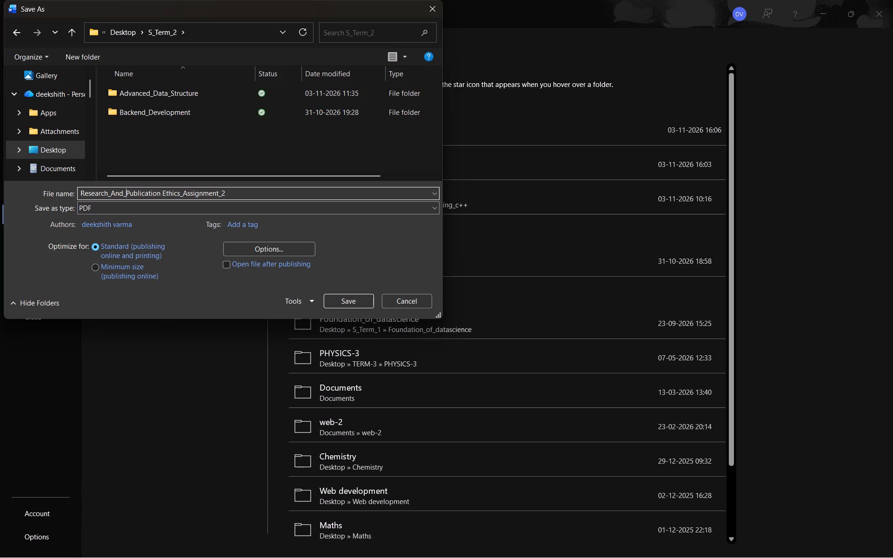
key("Right")
key("Right")
key("Right")
key("Right")
key("Right")
key("Right")
key("Right")
key("Right")
key("Right")
key("Right")
key("Right")
key("Right")
key("BackSpace")
key("shift+underscore")
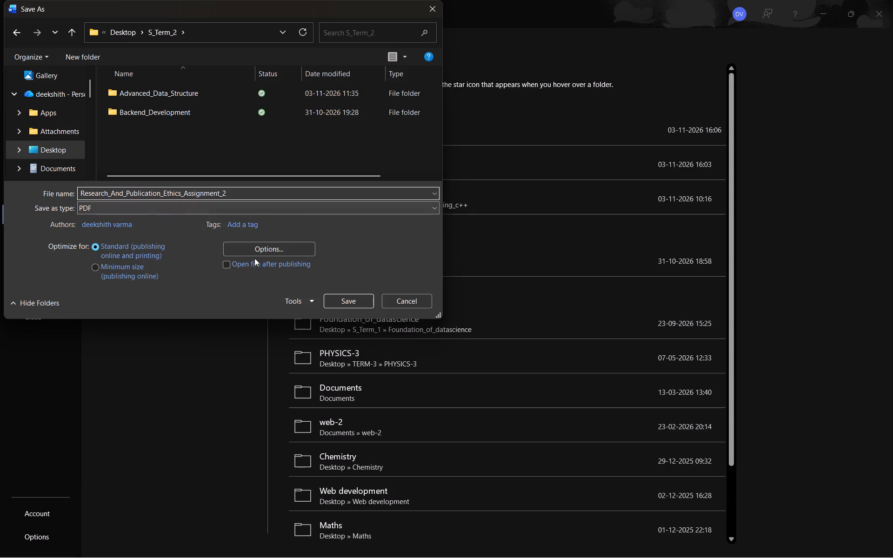
left_click(348, 301)
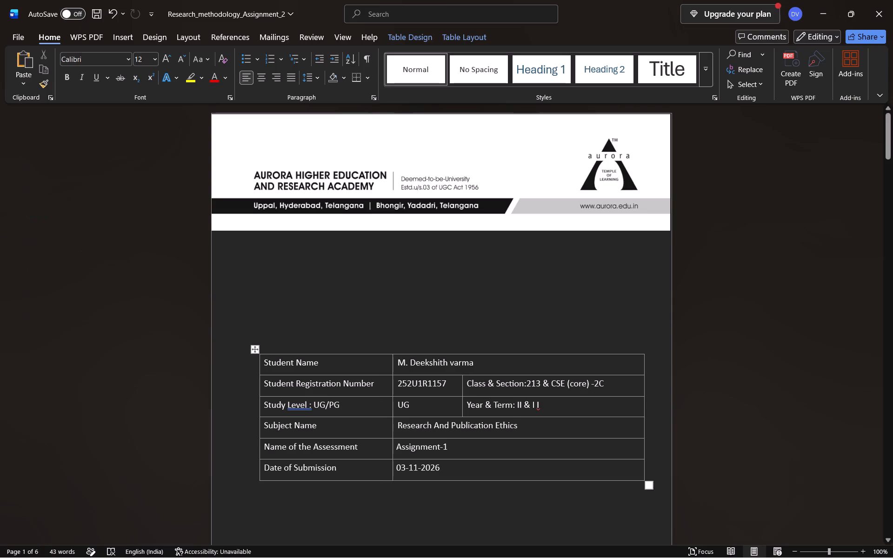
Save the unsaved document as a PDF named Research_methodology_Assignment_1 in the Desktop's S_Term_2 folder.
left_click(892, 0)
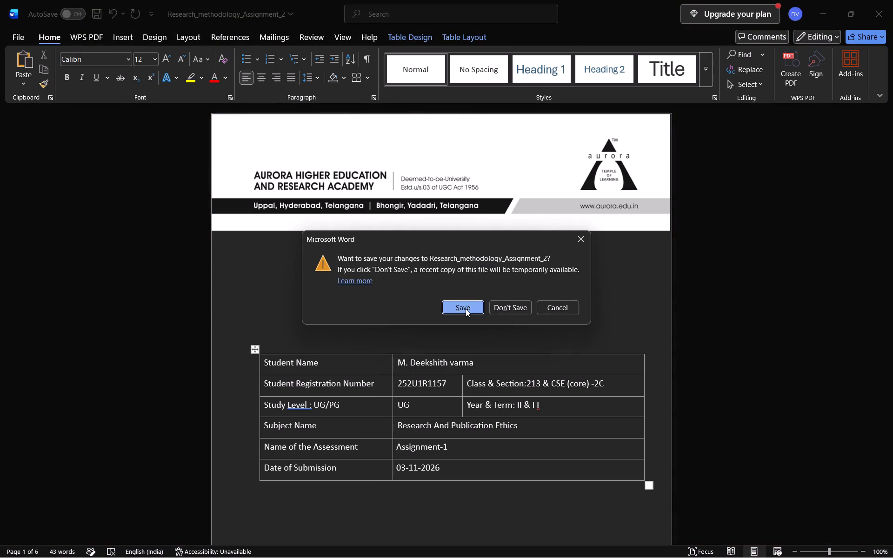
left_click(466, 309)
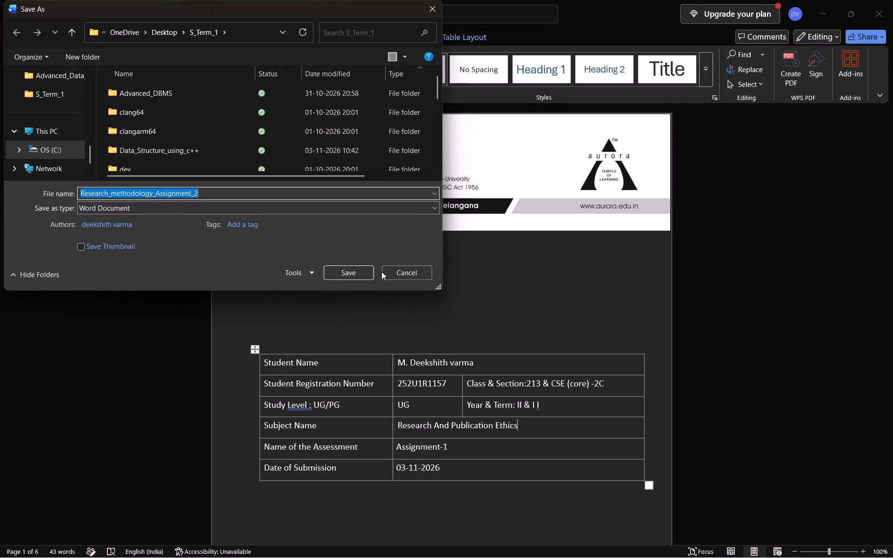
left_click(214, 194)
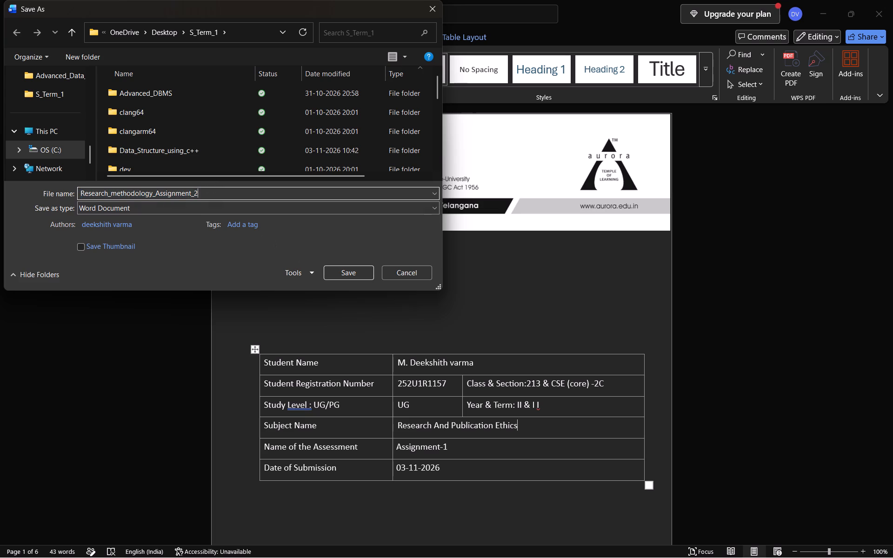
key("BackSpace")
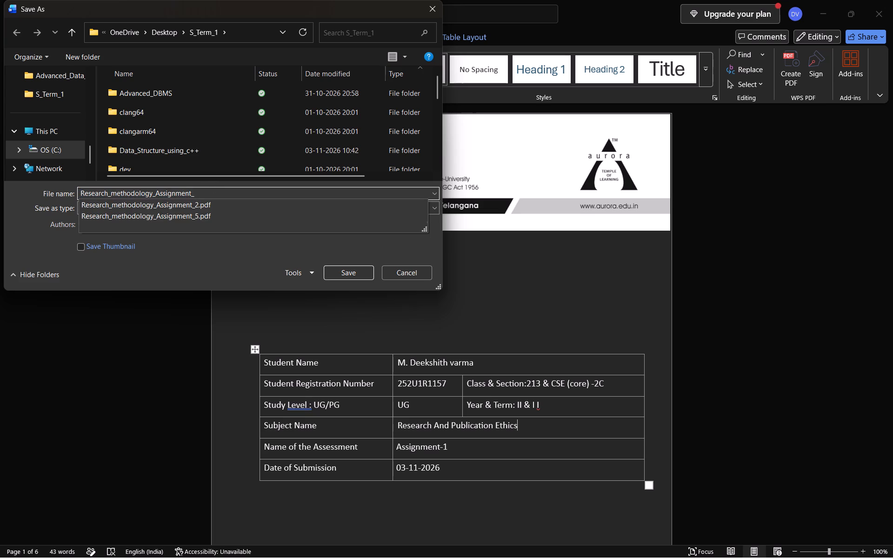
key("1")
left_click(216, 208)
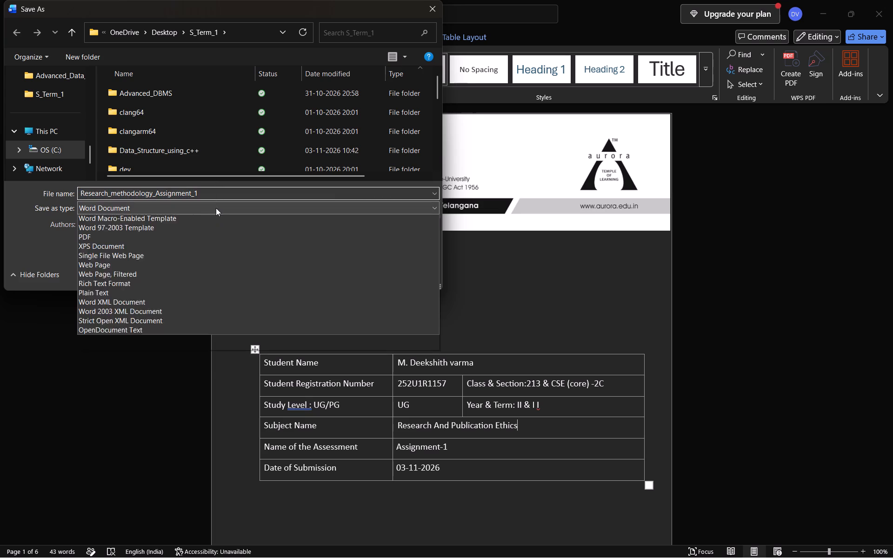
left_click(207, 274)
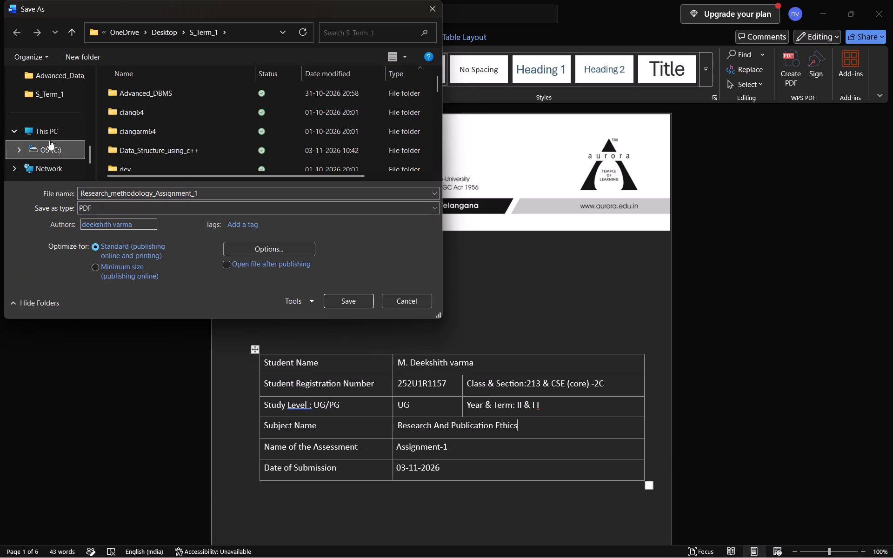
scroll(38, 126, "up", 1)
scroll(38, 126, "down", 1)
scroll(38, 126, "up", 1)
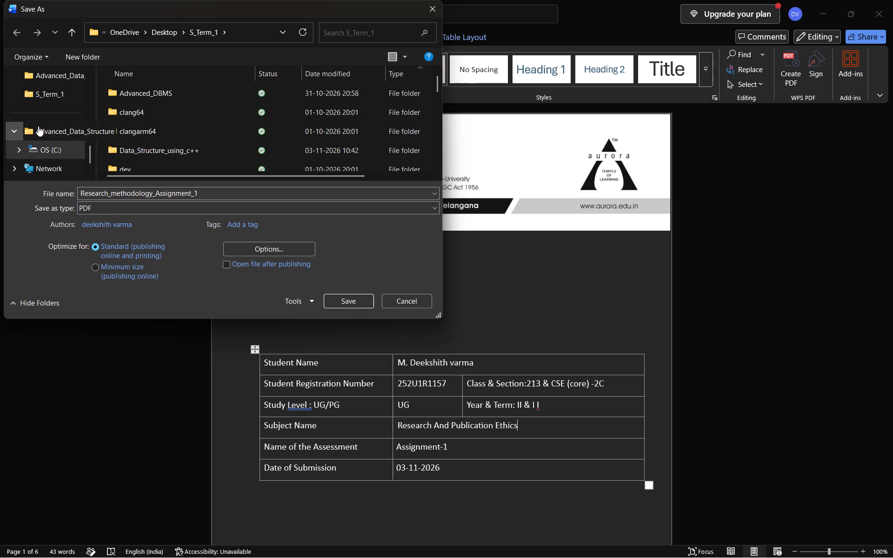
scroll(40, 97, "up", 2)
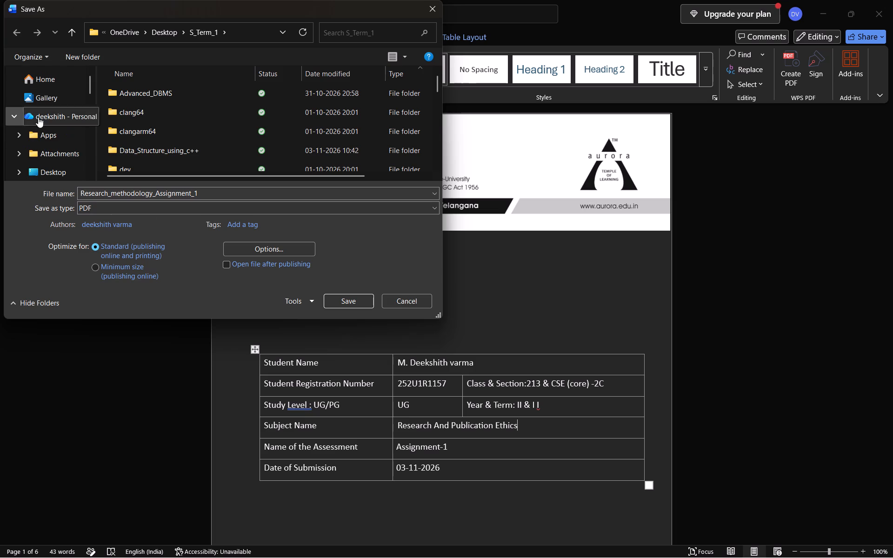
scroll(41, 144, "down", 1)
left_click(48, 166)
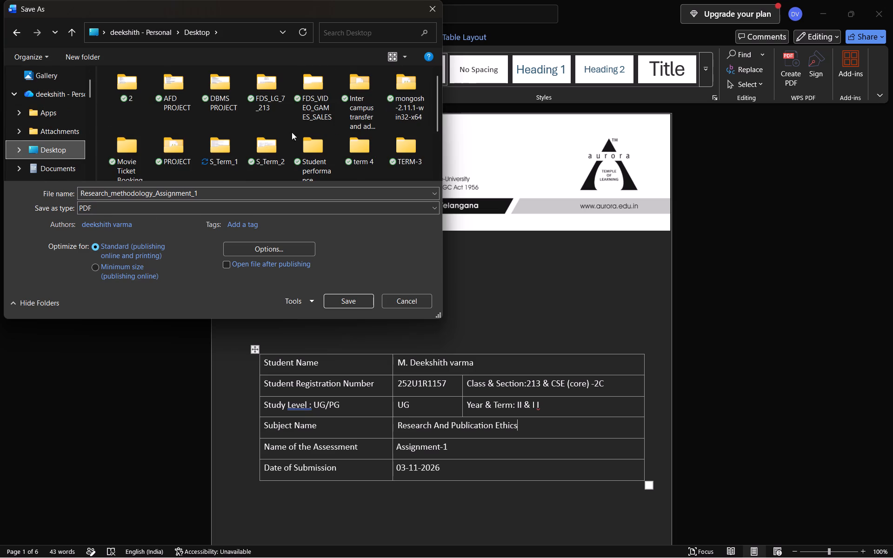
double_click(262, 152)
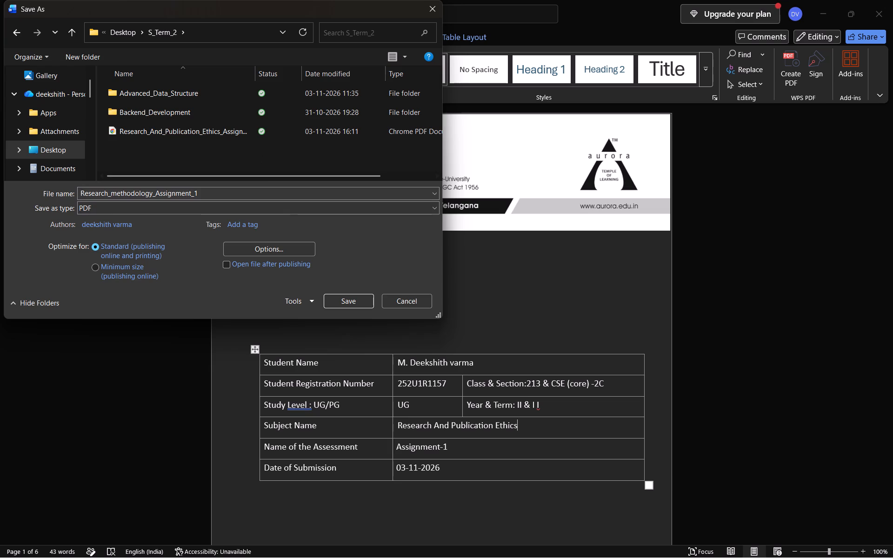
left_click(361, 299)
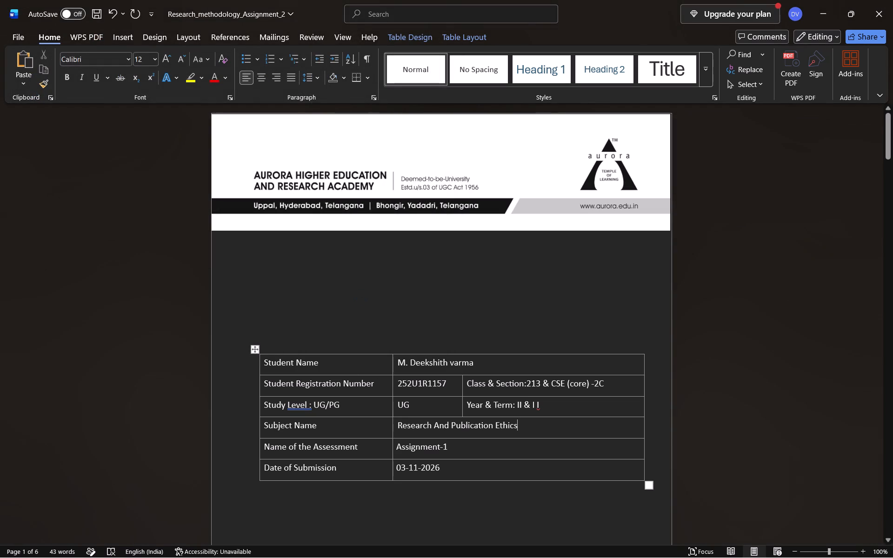
Close the document, saving it as a Word document named Research_methodology_Assignment_1 in the S_Term_1 folder.
left_click(892, 0)
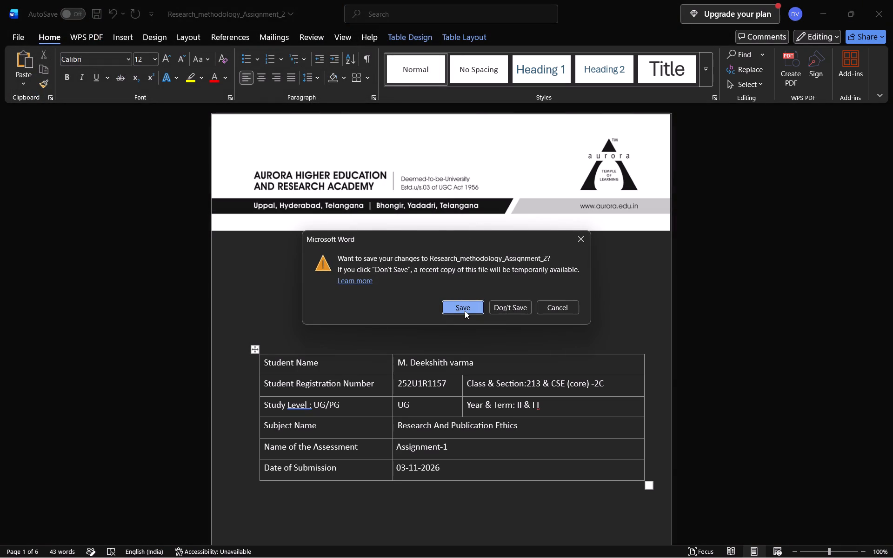
left_click(465, 311)
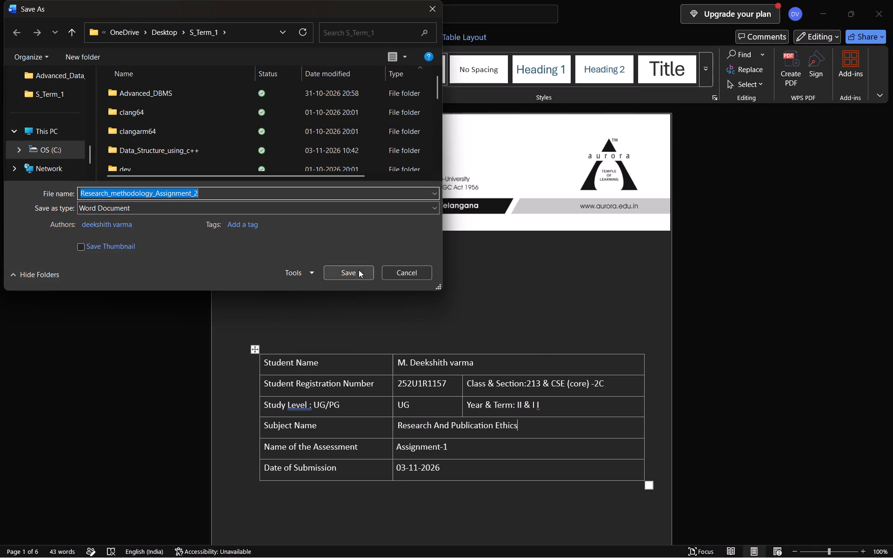
left_click(273, 190)
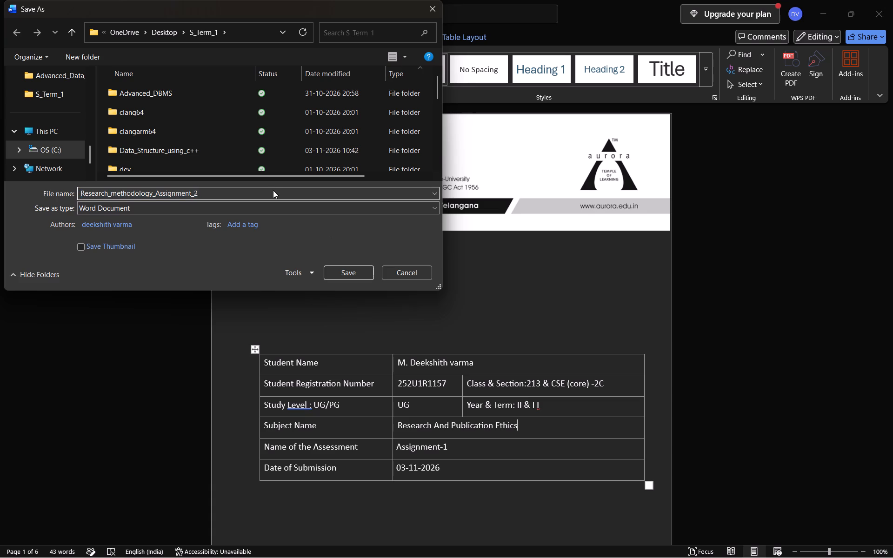
key("BackSpace")
key("1")
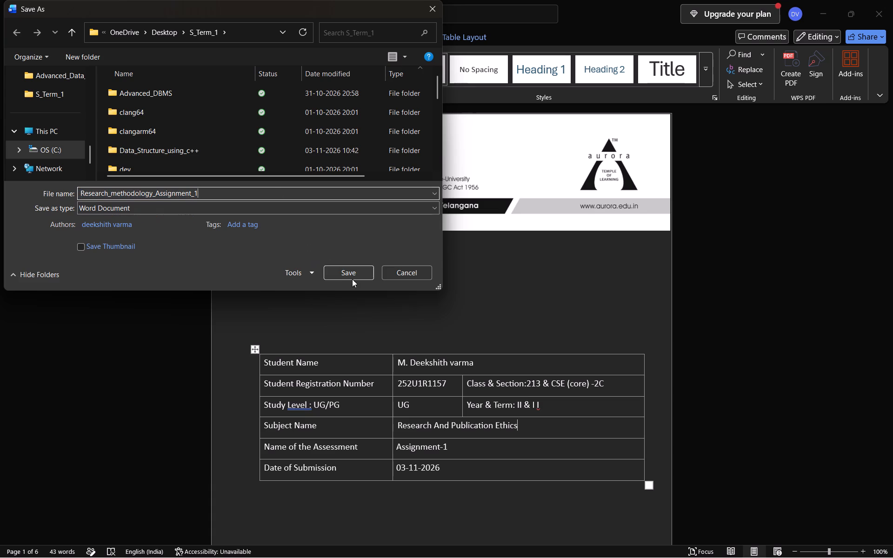
left_click(355, 271)
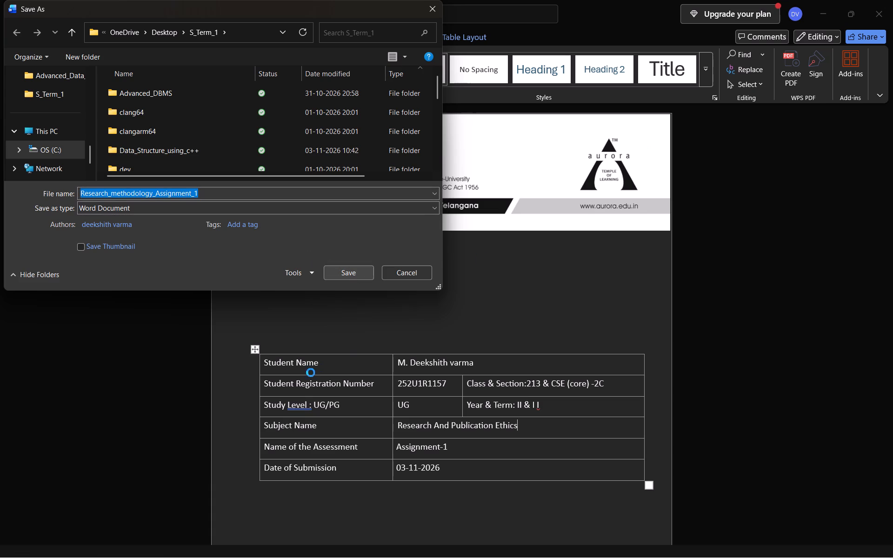
left_click(361, 276)
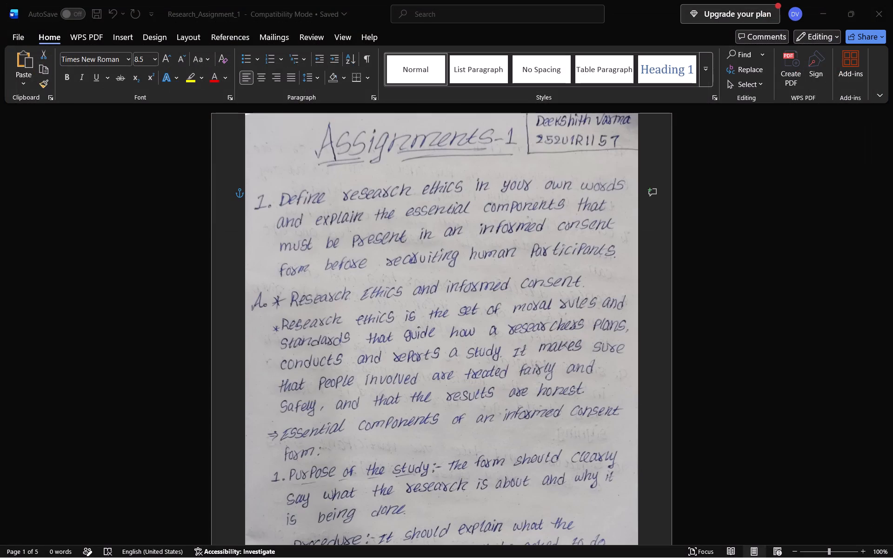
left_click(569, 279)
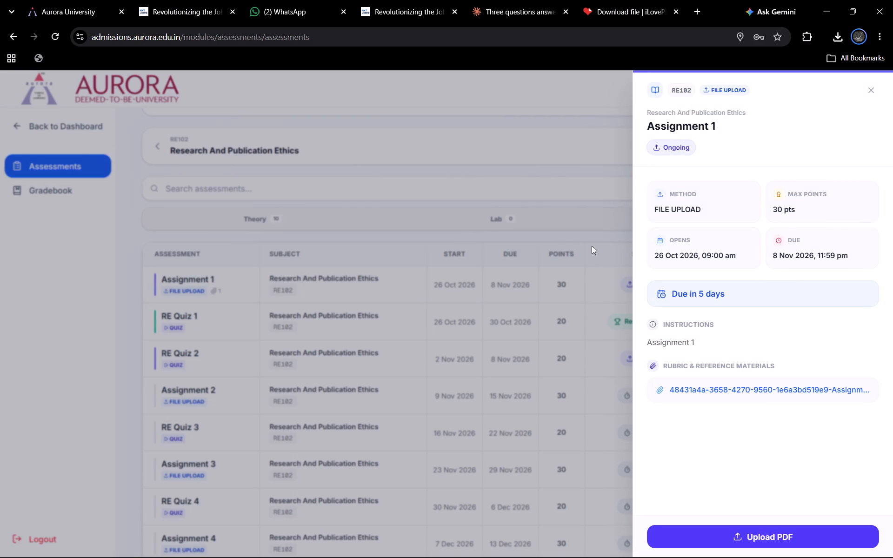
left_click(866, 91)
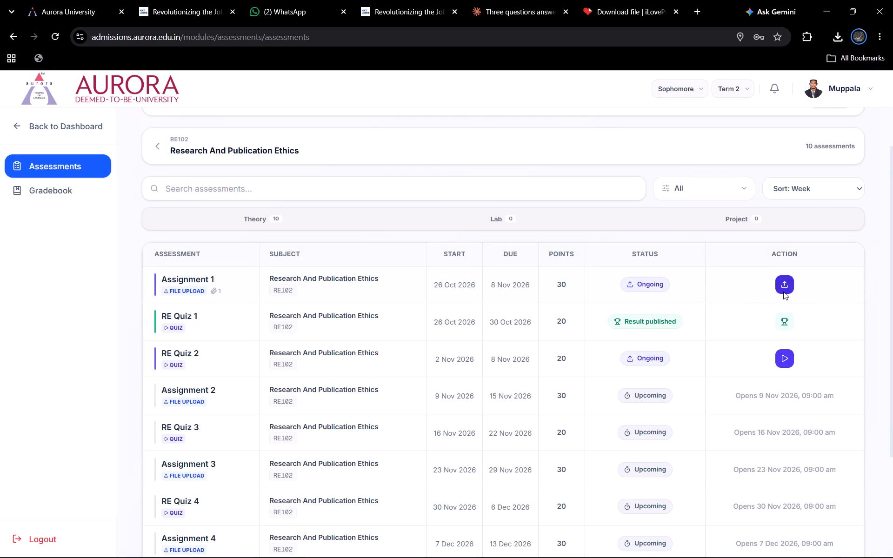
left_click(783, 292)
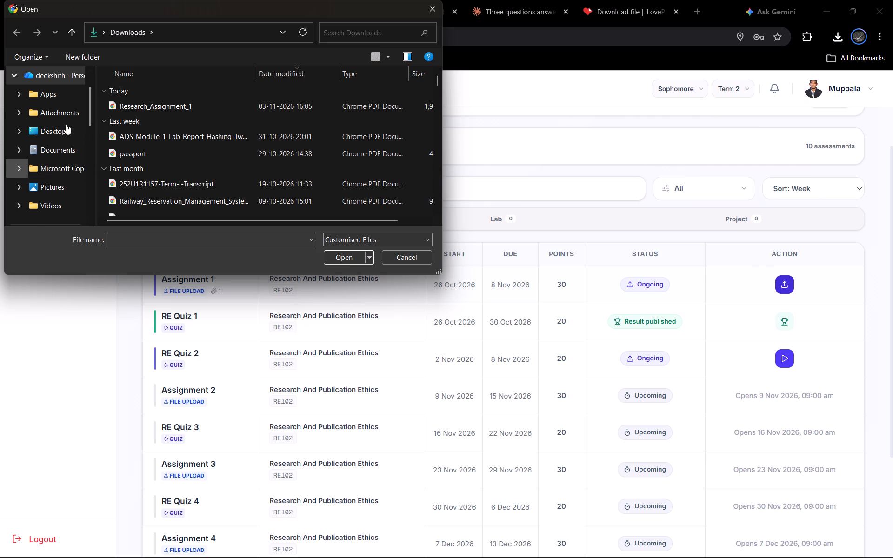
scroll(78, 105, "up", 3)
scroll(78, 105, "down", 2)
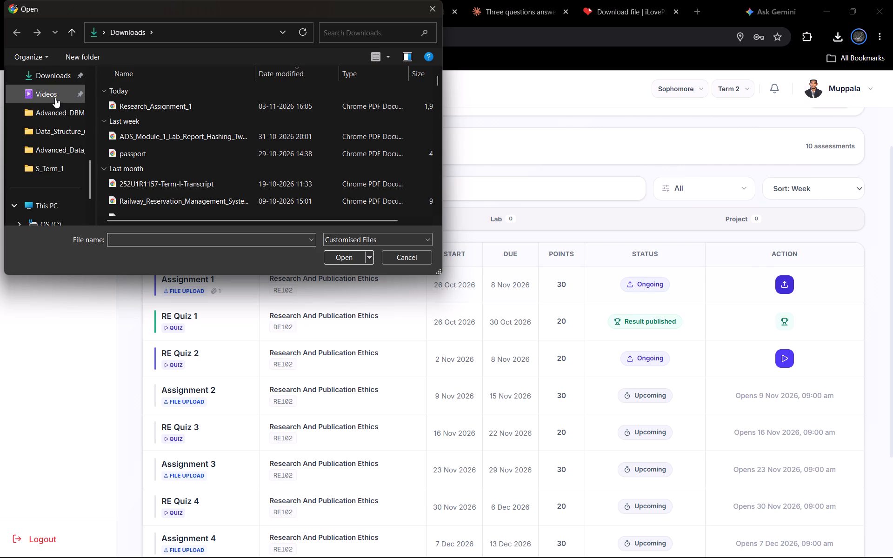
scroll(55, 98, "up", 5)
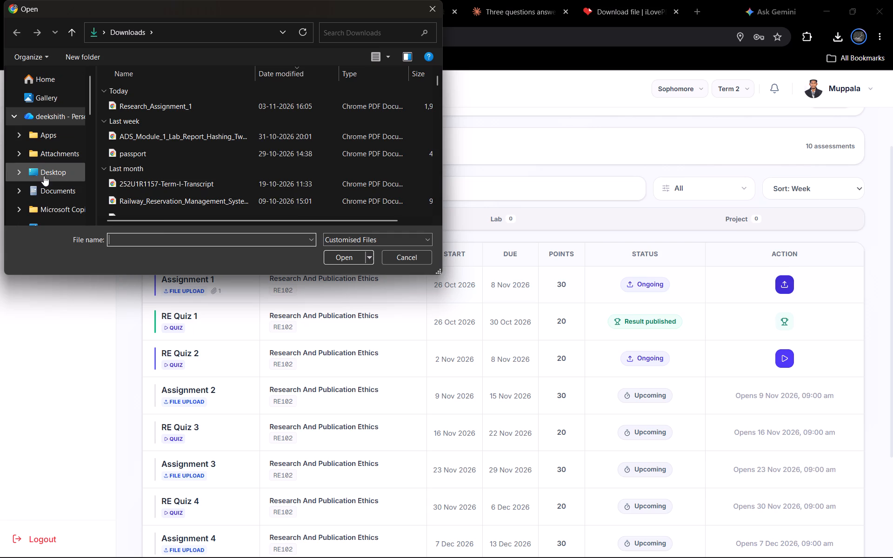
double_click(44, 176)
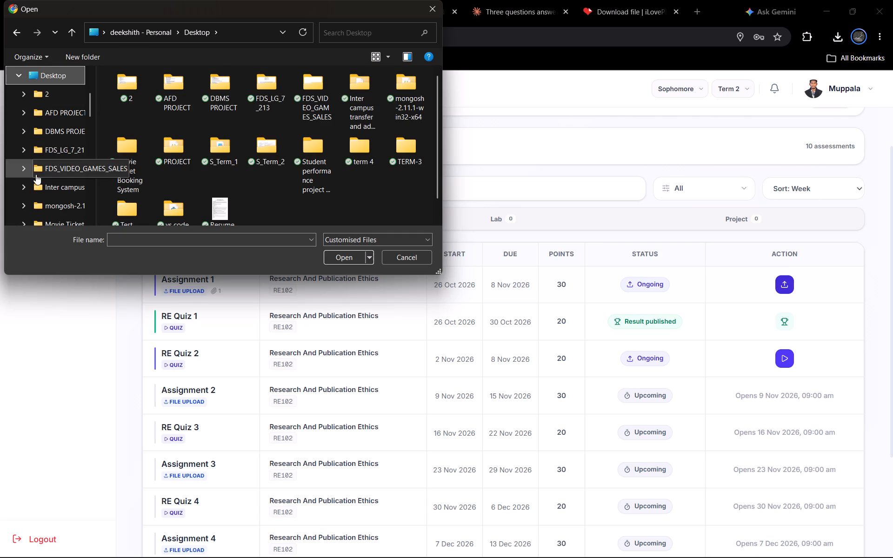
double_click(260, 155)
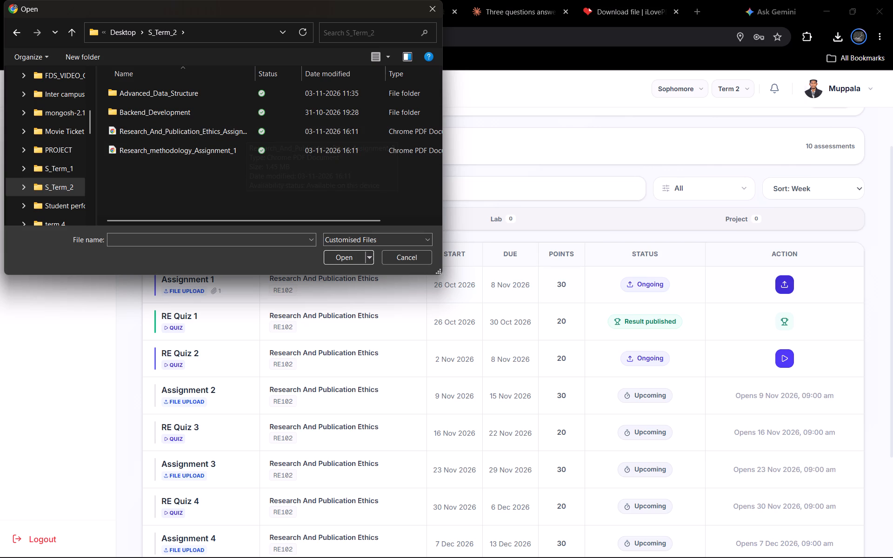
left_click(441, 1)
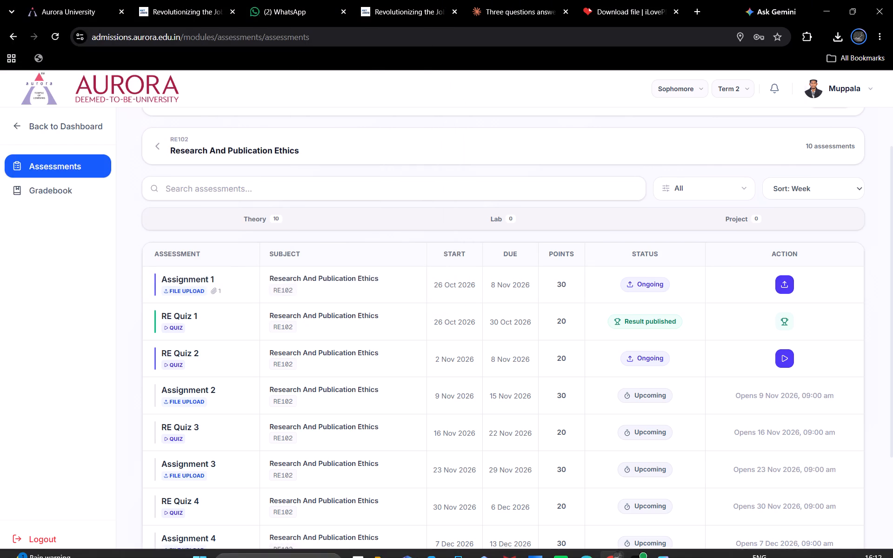
Switch to File Explorer and rename the Research_And_Publication_Ethics PDF in S_Term_2 as Research_And_Publication_Ethics_Assignment_1.
left_click(386, 548)
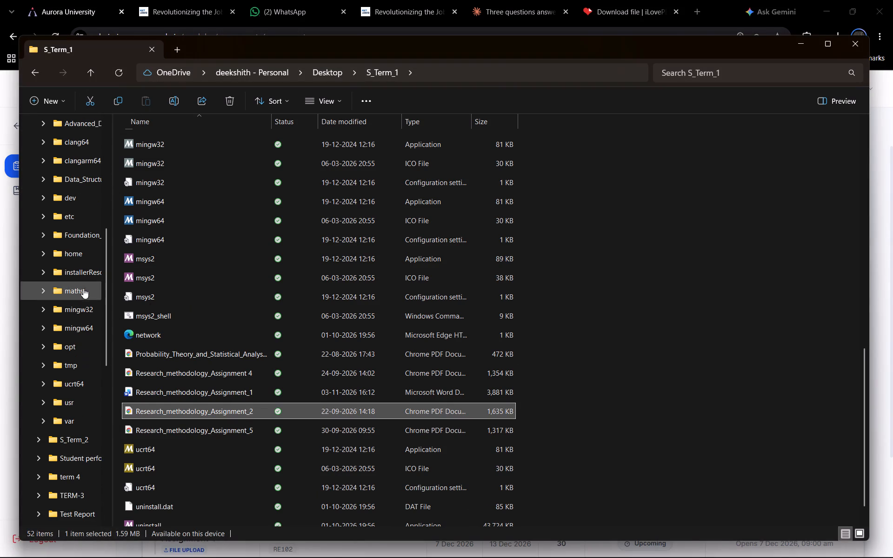
left_click(67, 447)
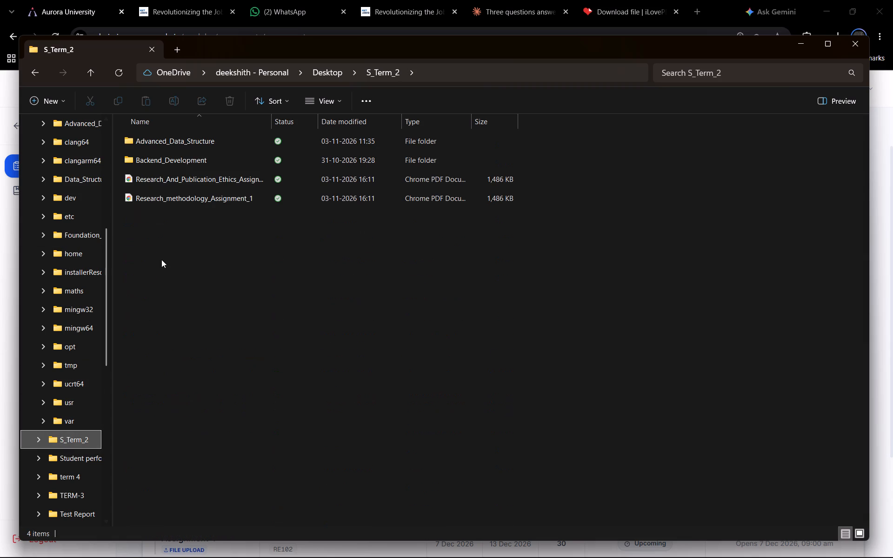
left_click(266, 182)
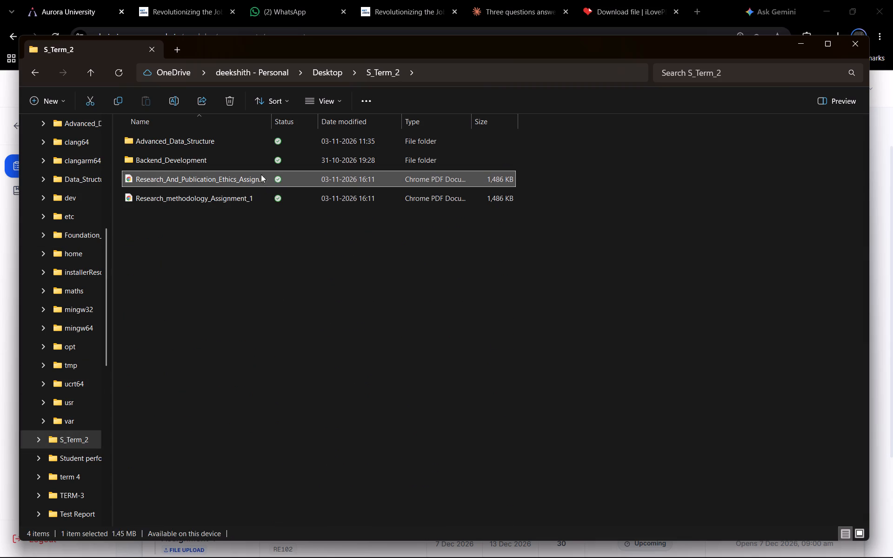
left_click(171, 101)
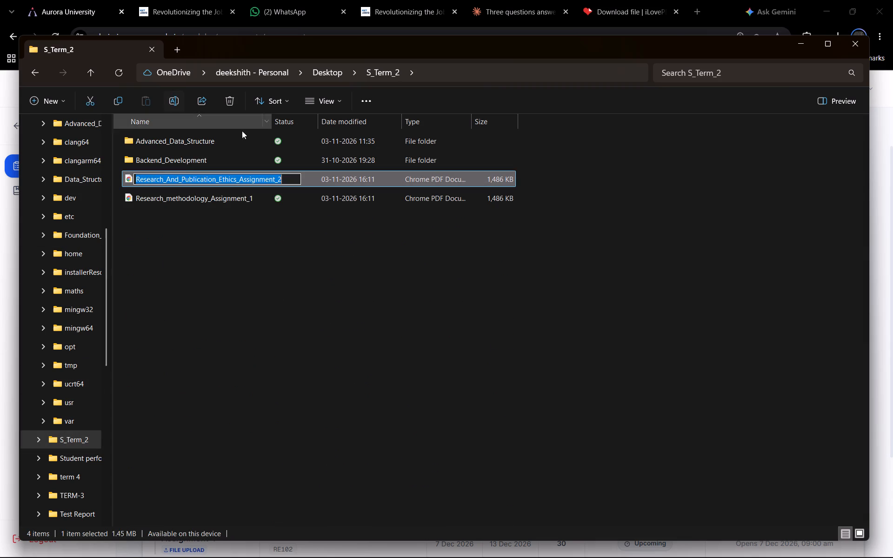
left_click(292, 178)
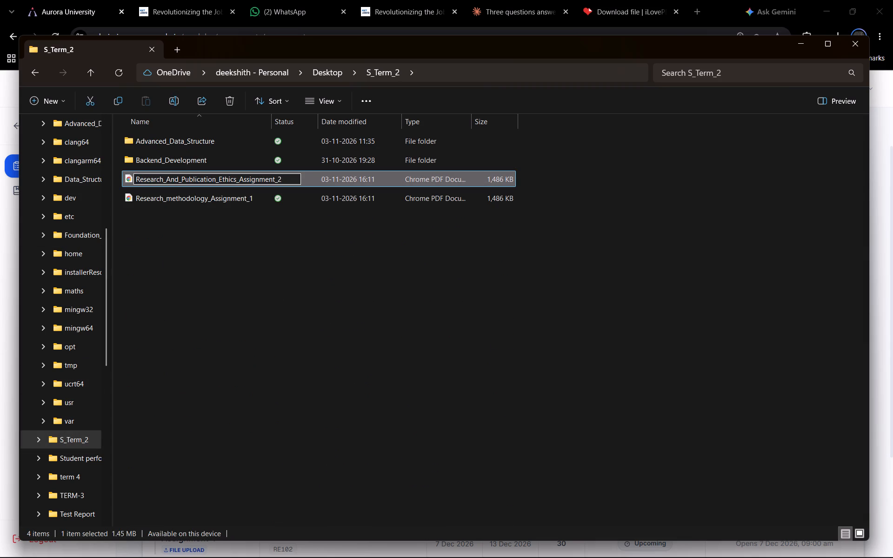
key("BackSpace")
key("1")
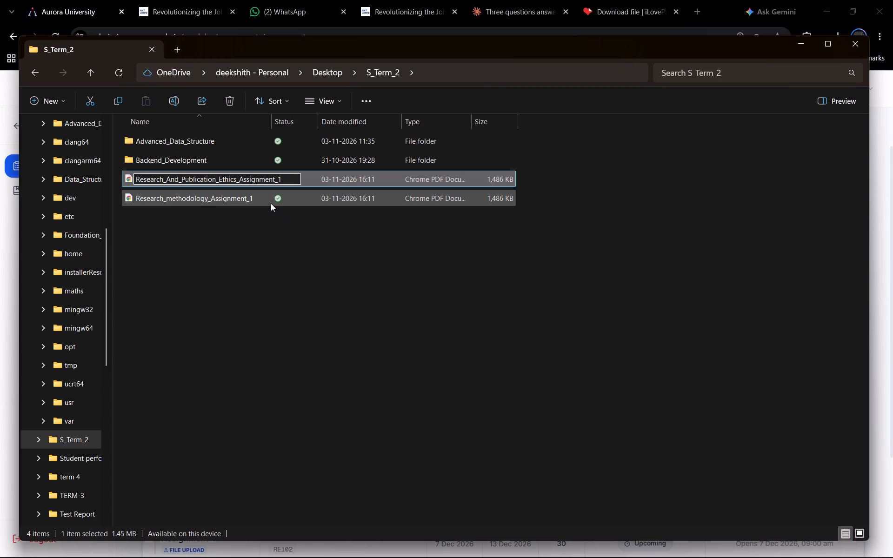
Delete the duplicate Research_methodology_Assignment_1 PDF from the S_Term_2 folder and close File Explorer.
left_click(271, 203)
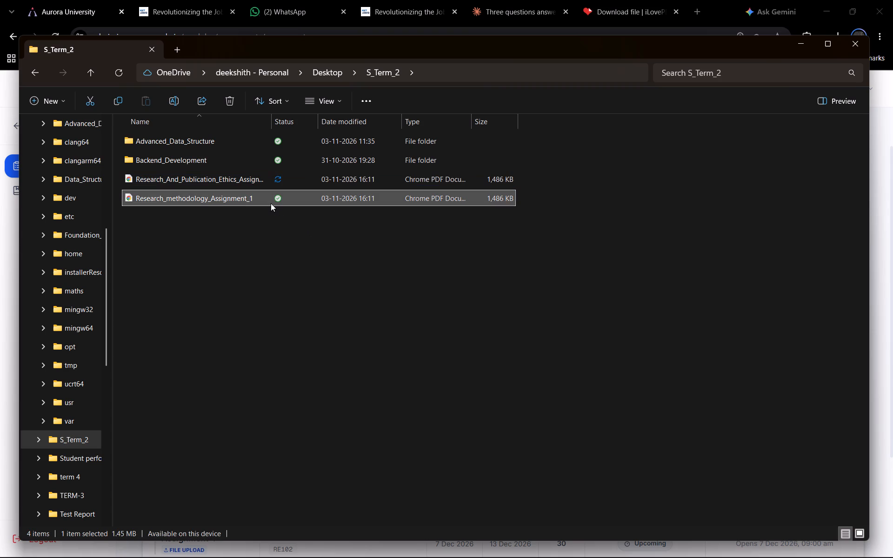
left_click(229, 105)
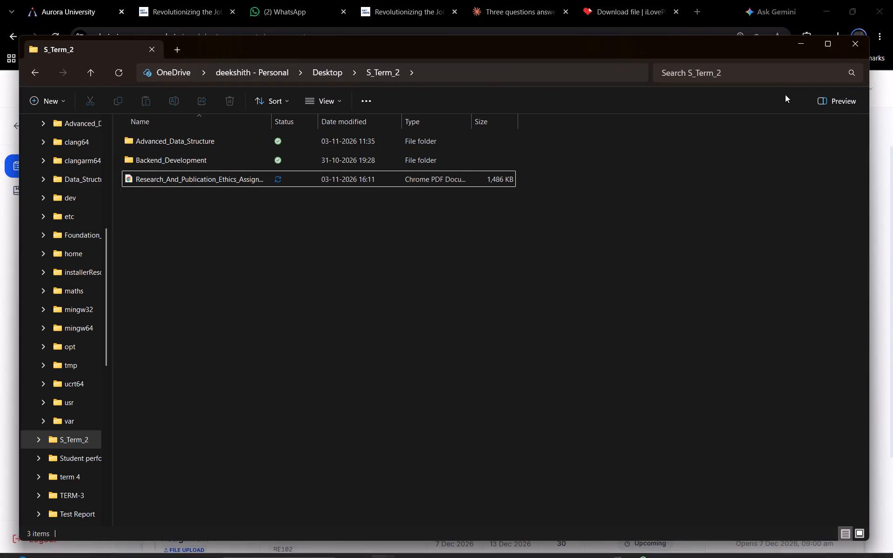
left_click(852, 43)
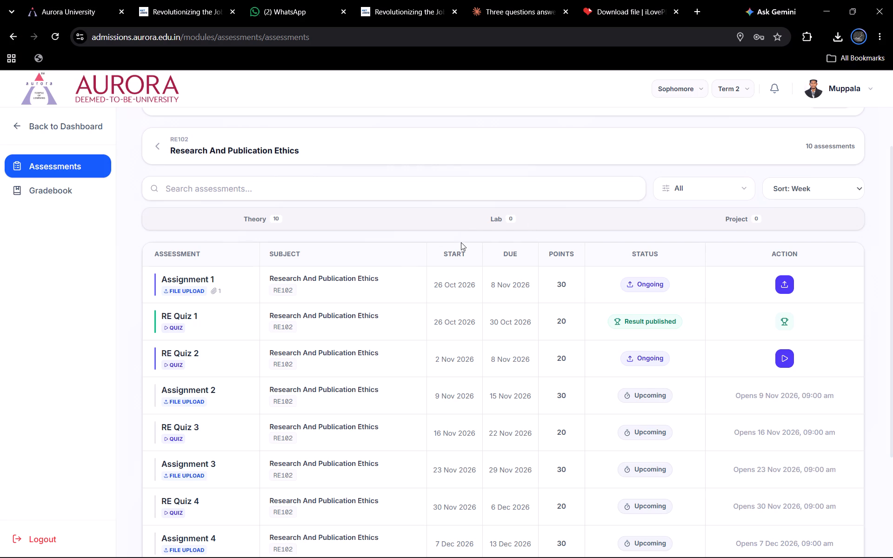
Start the file upload for Assignment 1 of Research And Publication Ethics and browse to the Desktop's S_Term_2 folder.
left_click(783, 284)
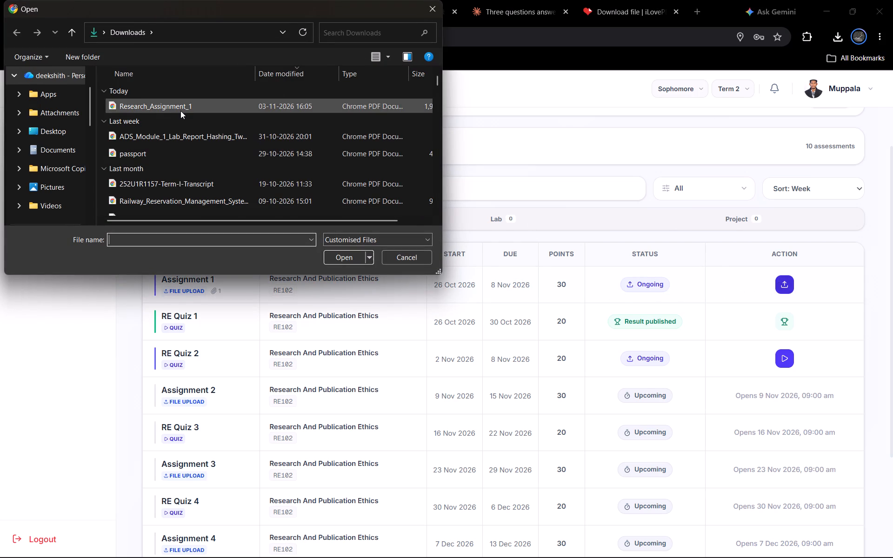
scroll(39, 177, "down", 1)
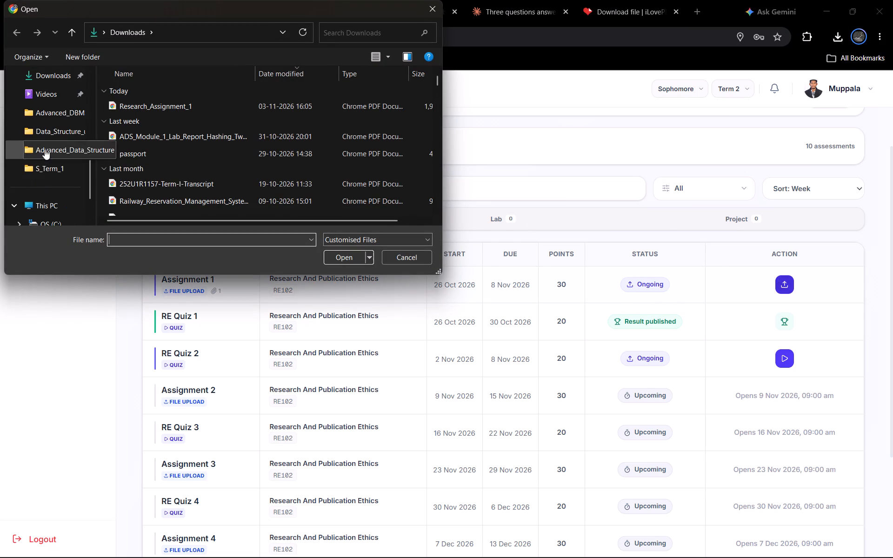
scroll(41, 172, "up", 2)
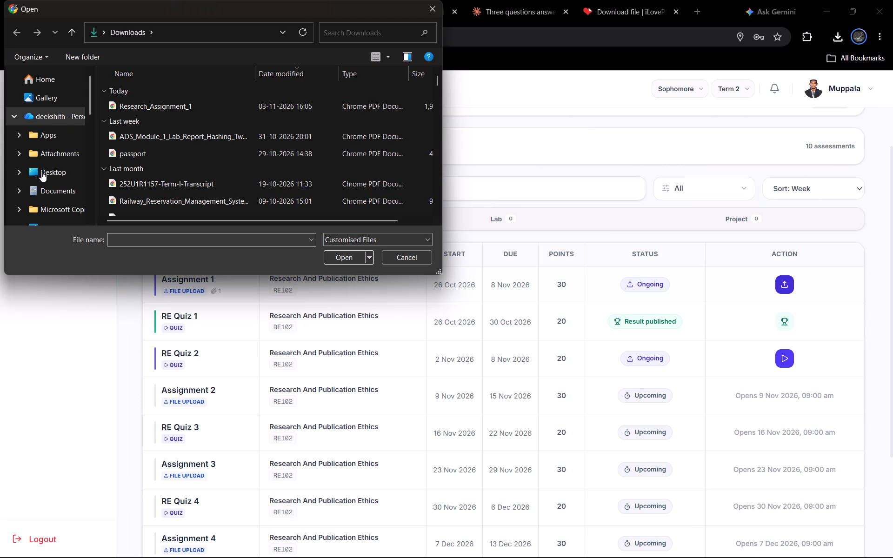
left_click(47, 169)
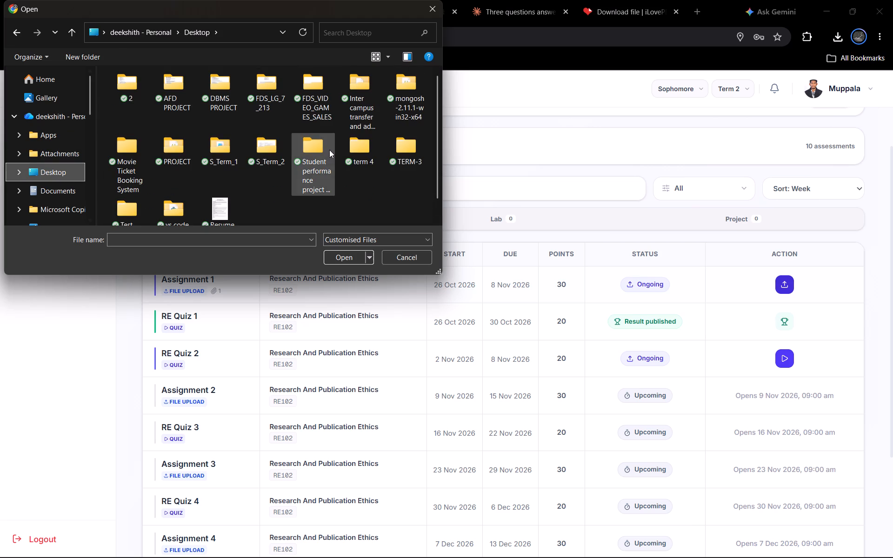
double_click(266, 154)
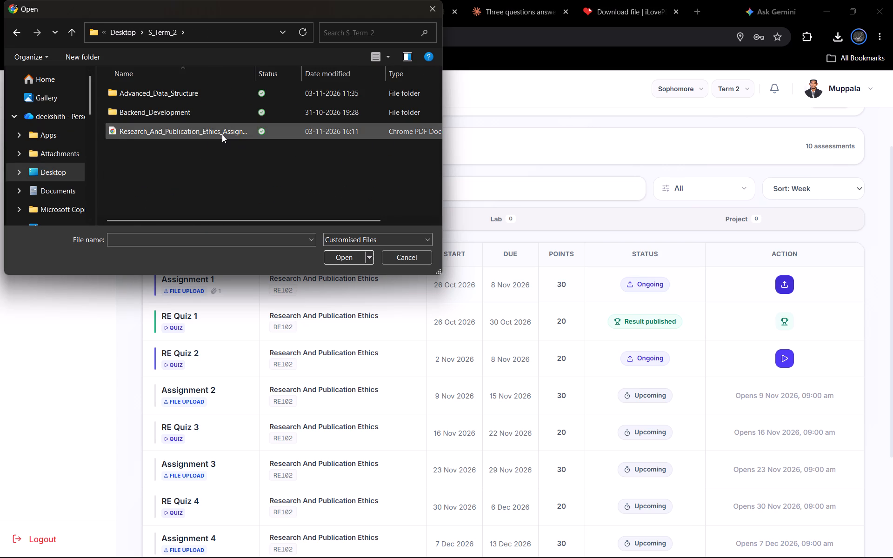
Upload the Research_And_Publication_Ethics_Assignment_1 PDF as the submission for Assignment 1 of Research And Publication Ethics.
double_click(222, 134)
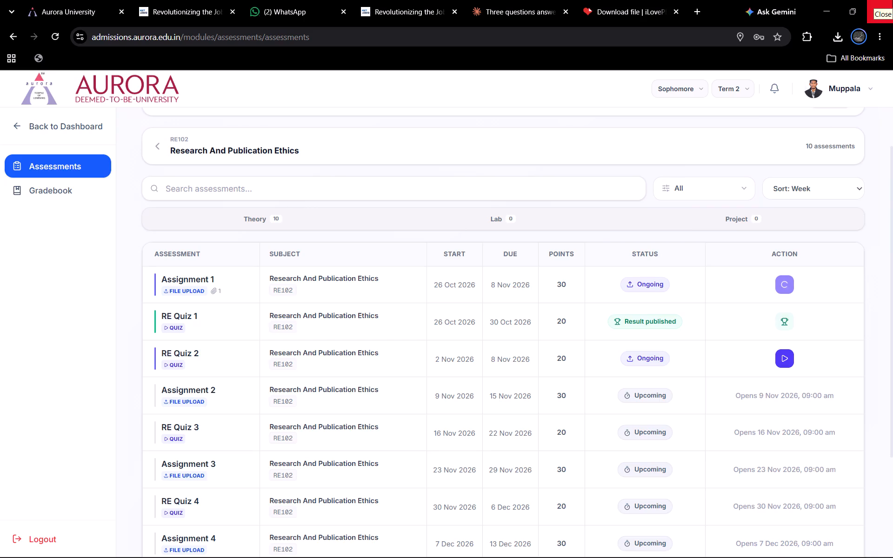
Open the RE Quiz 2 introduction page and return to the assessments list without starting the quiz.
left_click(787, 362)
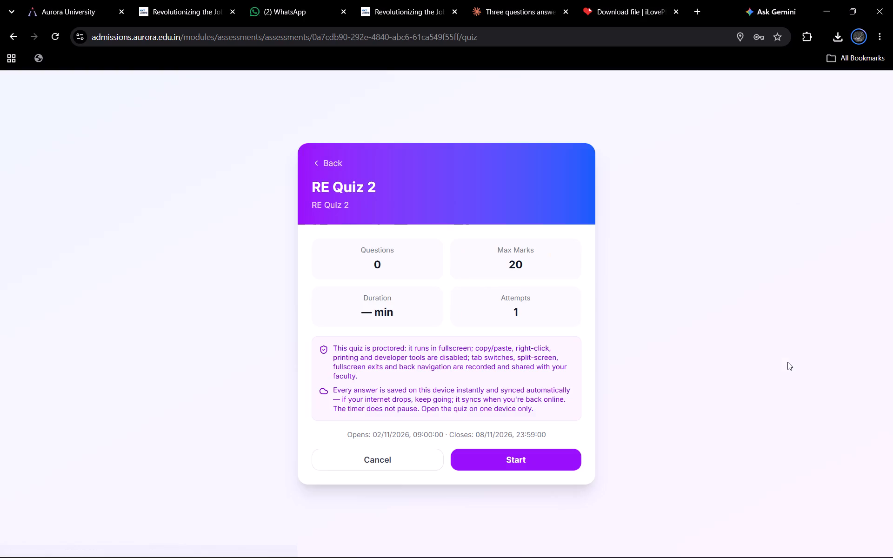
left_click(408, 465)
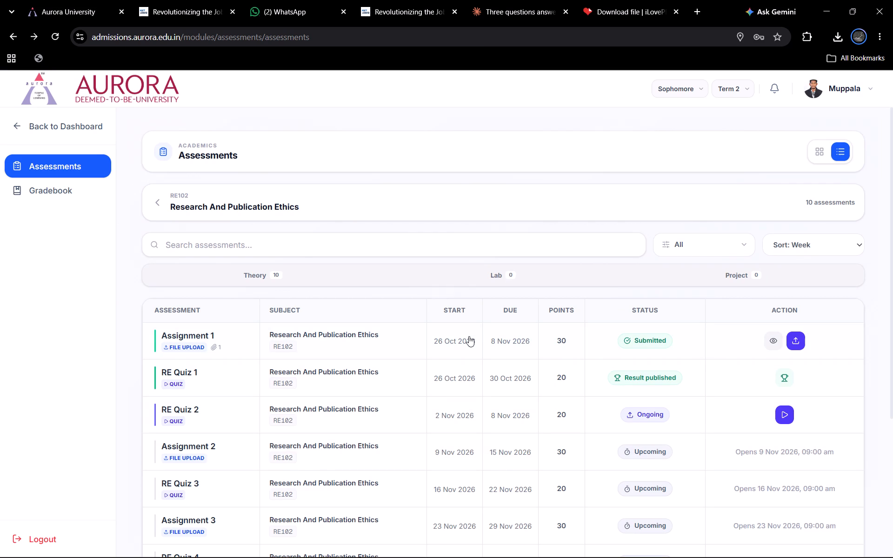
Close the iLovePDF download page and the Claude chat page, keeping the assessments list open.
left_click(673, 10)
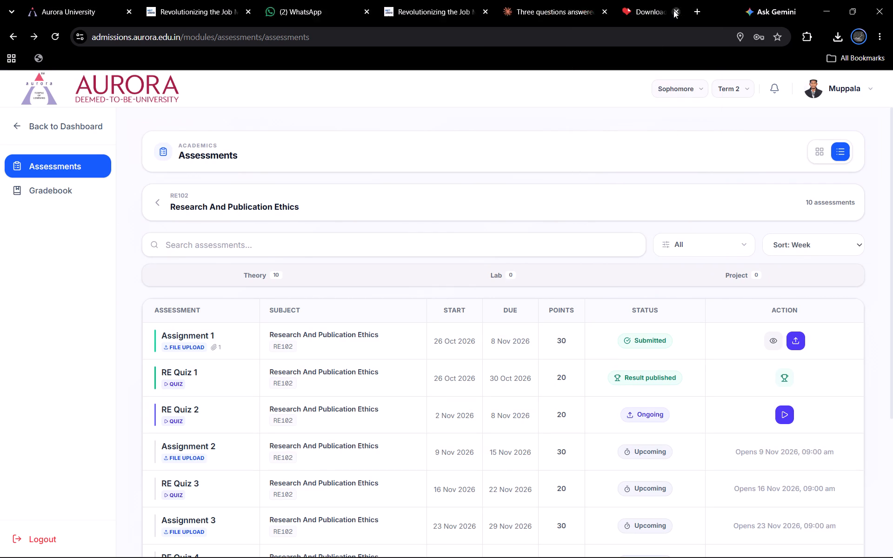
left_click(677, 10)
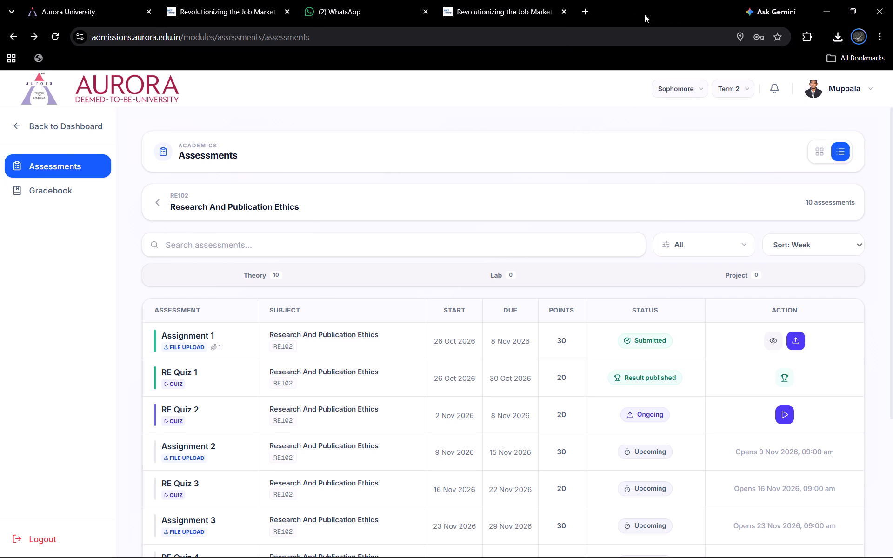